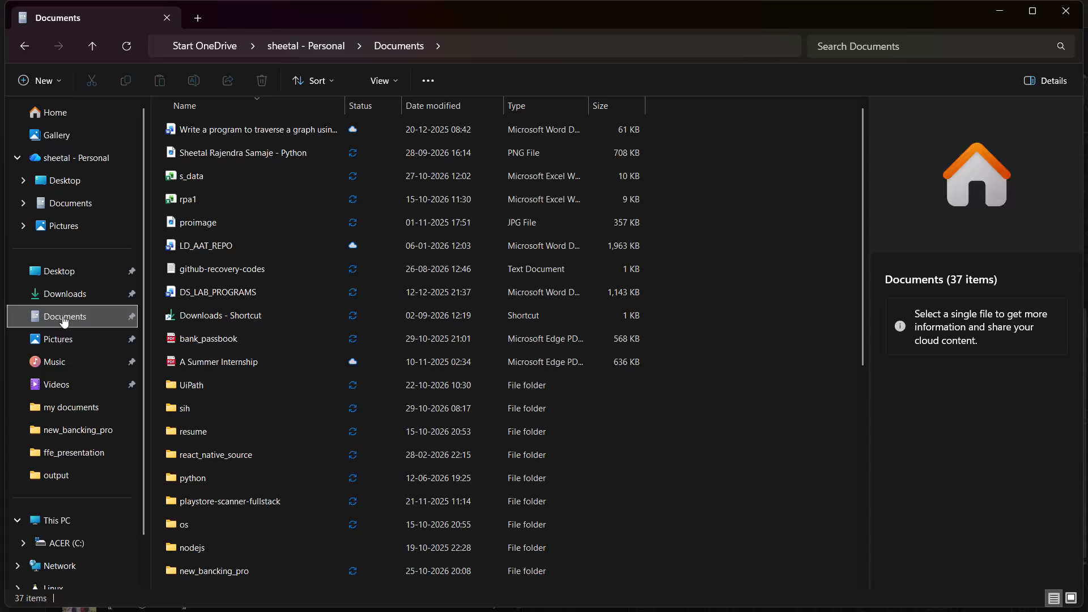
Open the Khet_Mitra_SIH2026_editable presentation from the Downloads folder and enable editing.
click(56, 293)
double_click(222, 139)
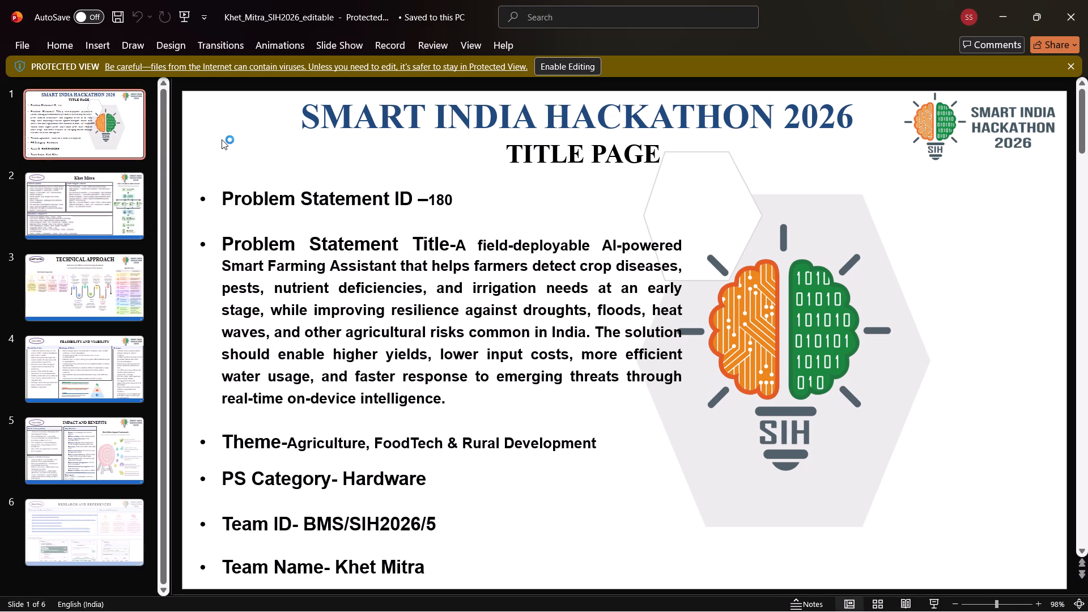
click(576, 62)
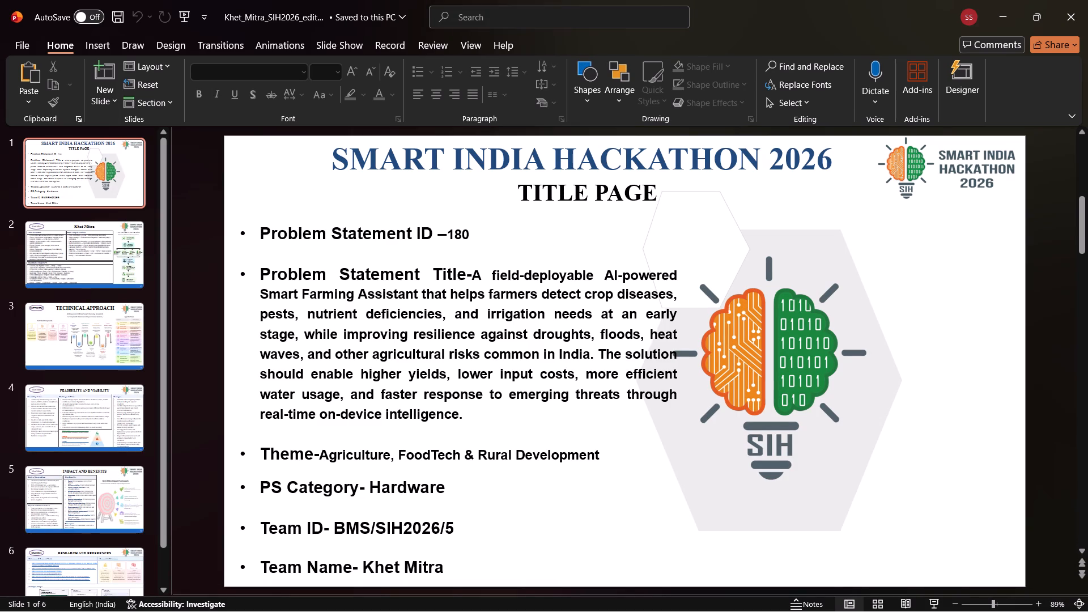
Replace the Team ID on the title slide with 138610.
drag(336, 525, 461, 512)
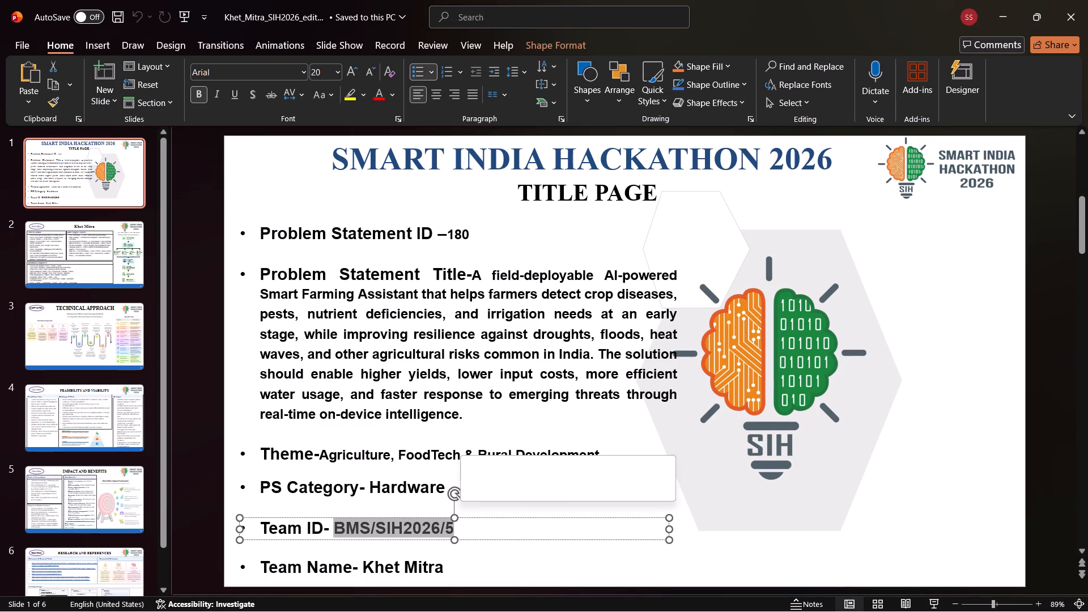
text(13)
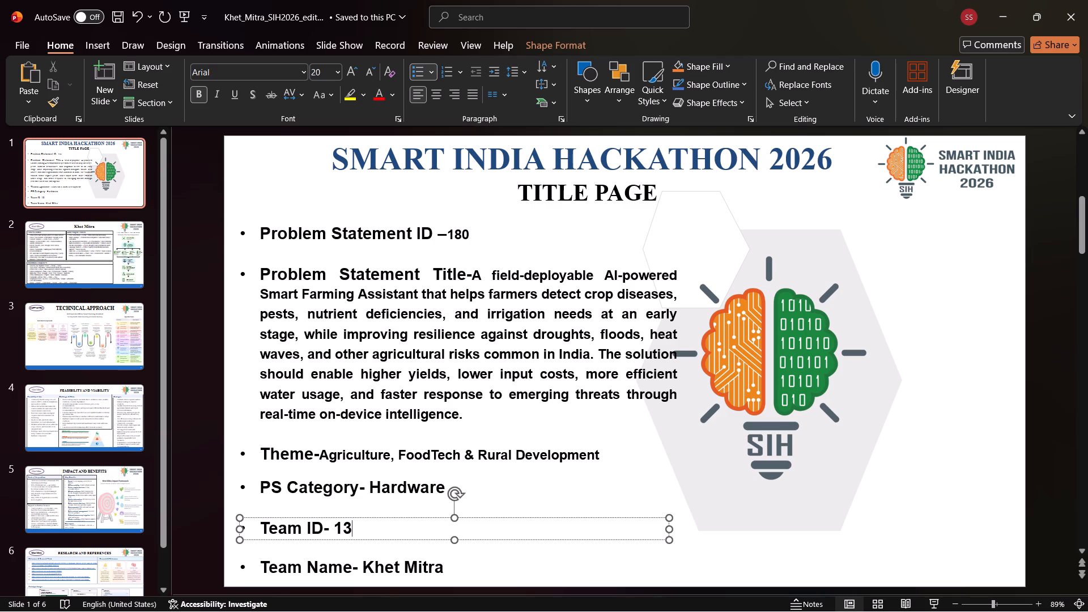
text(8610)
click(539, 559)
Review the slides from Research and References back to the title page, checking the content of each.
scroll(44, 428, down, 6)
click(92, 523)
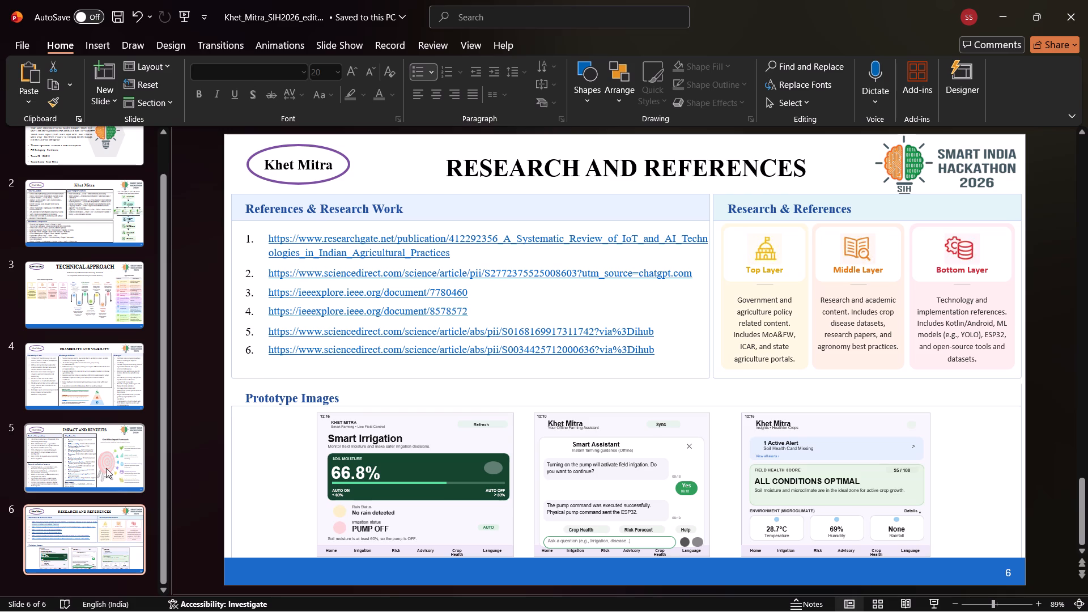
click(95, 445)
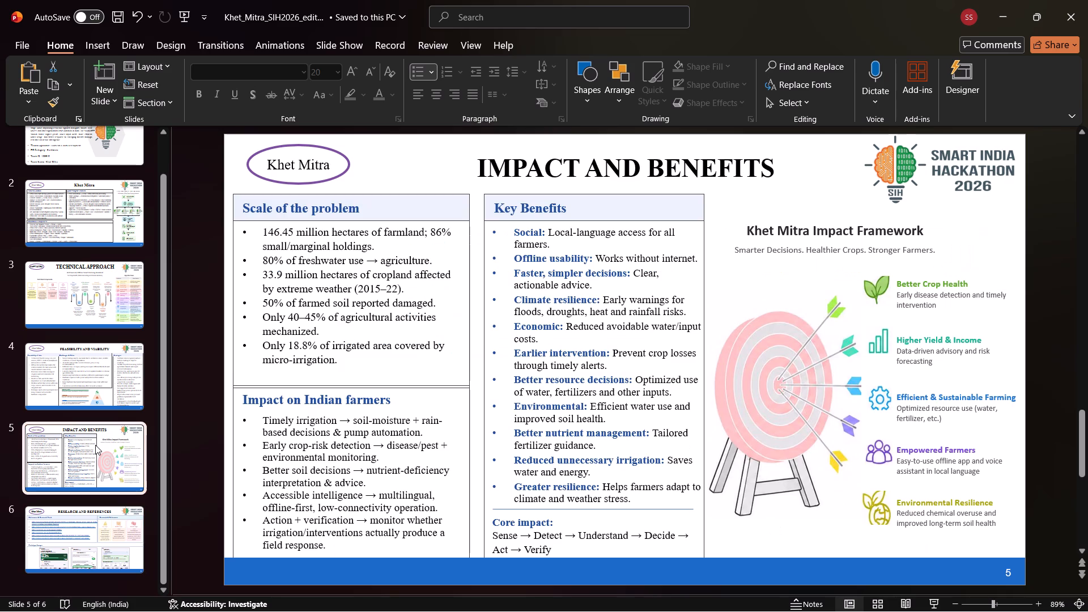
click(97, 376)
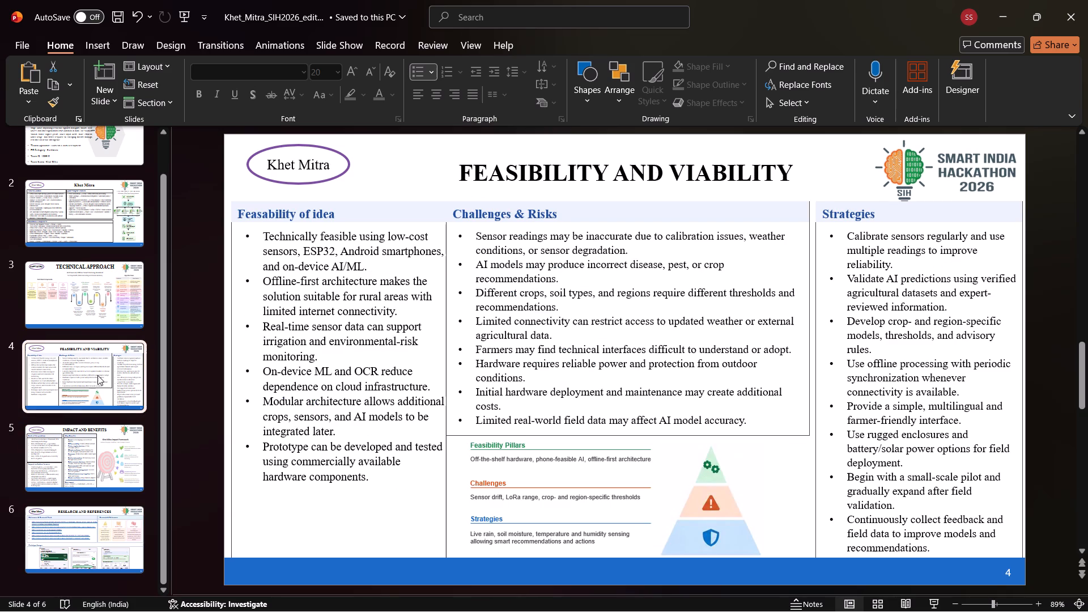
click(91, 265)
click(93, 228)
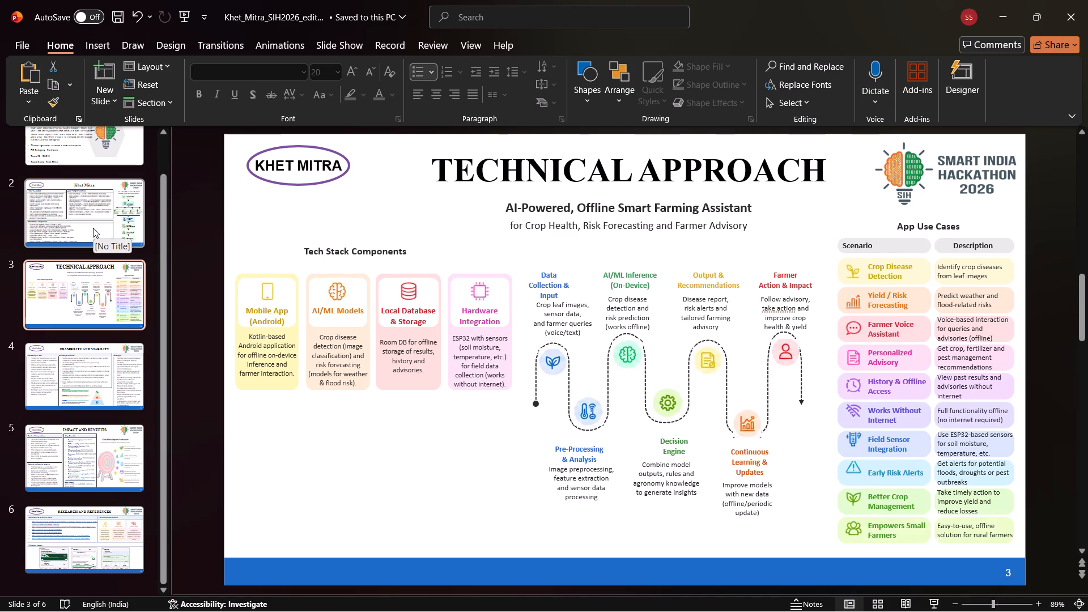
click(100, 532)
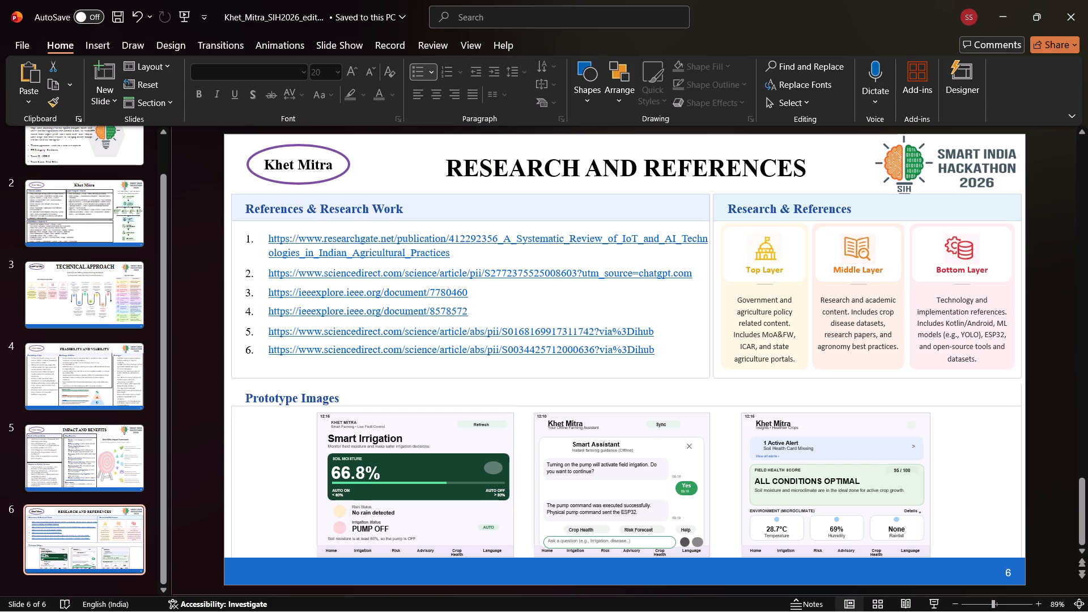
click(80, 465)
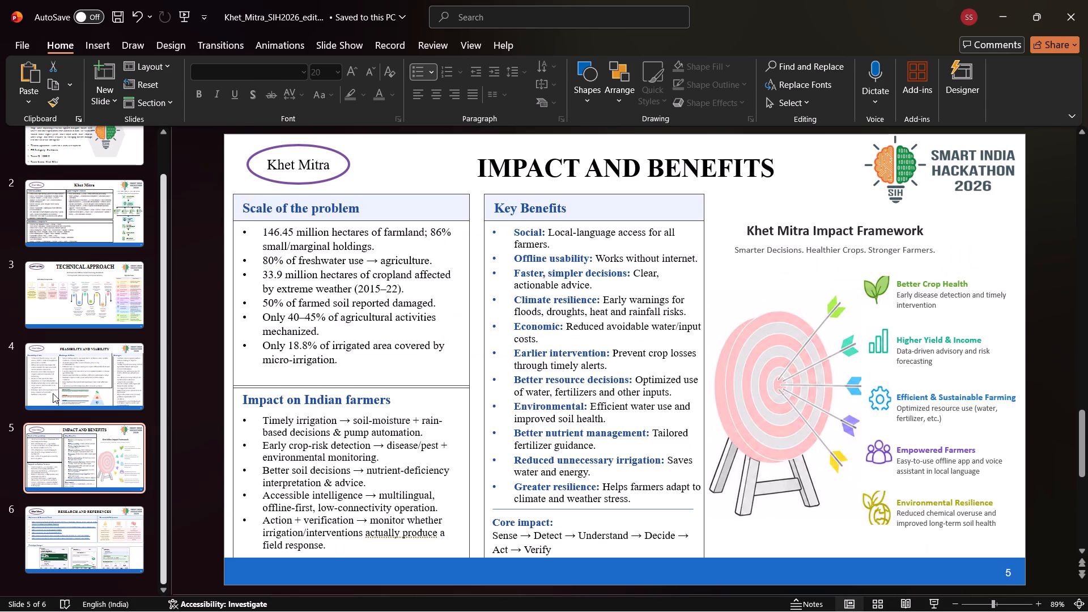
click(75, 363)
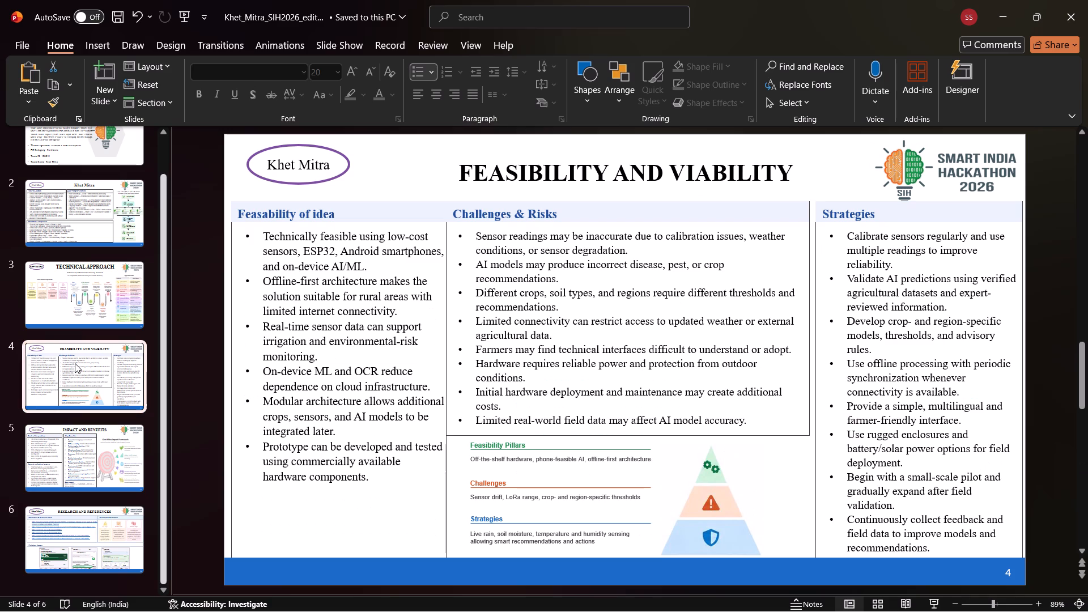
click(78, 306)
click(122, 208)
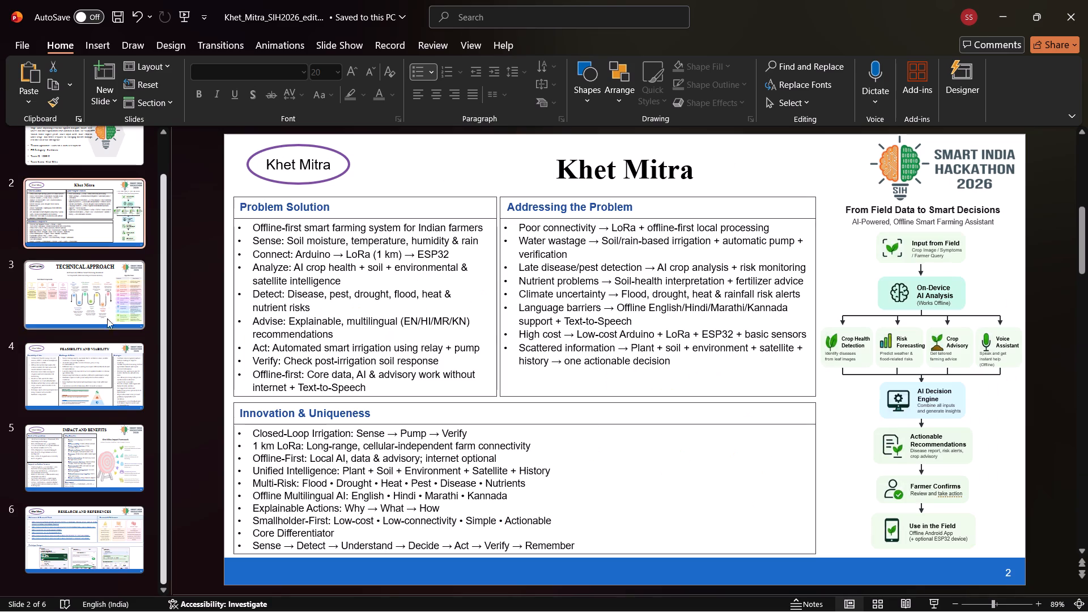
scroll(107, 323, up, 5)
click(96, 159)
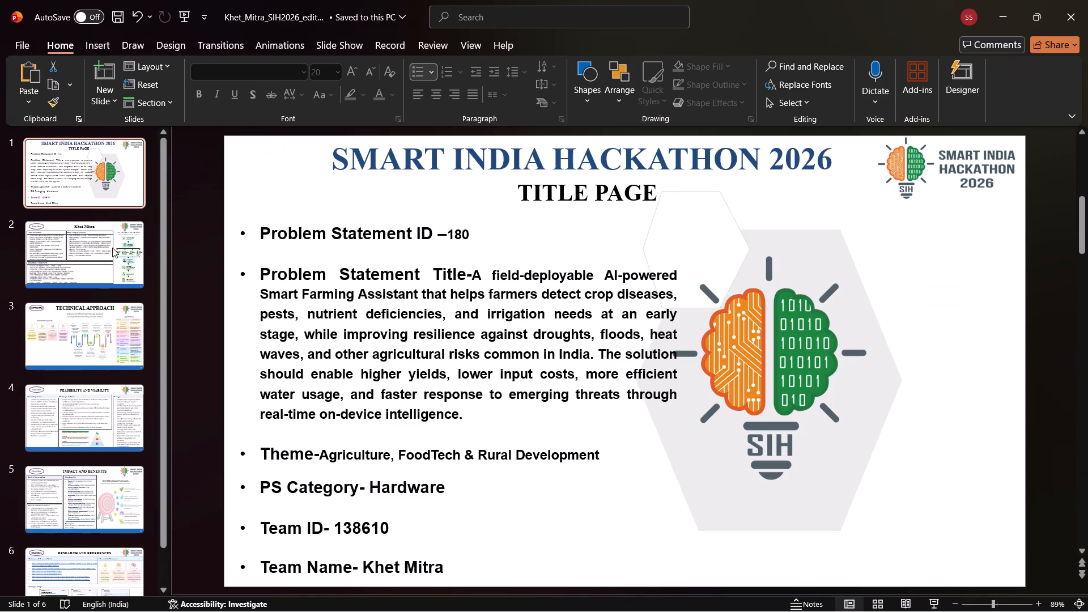
Look through the slides again from slide 2 to slide 6 and back to the title page.
click(112, 248)
click(94, 348)
click(103, 395)
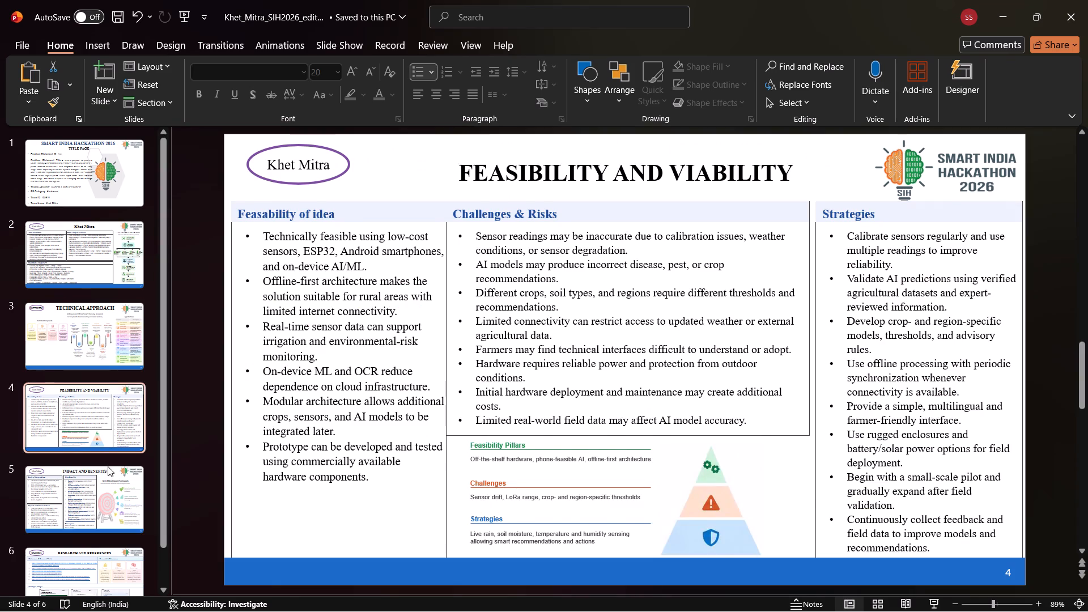
click(108, 466)
click(111, 563)
scroll(110, 541, down, 4)
click(103, 440)
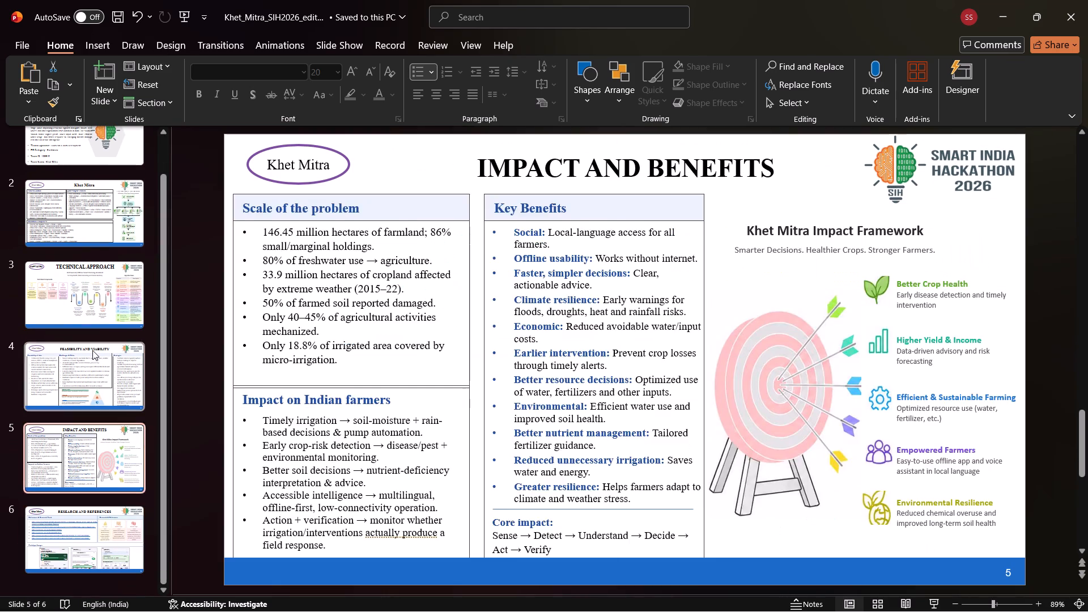
click(92, 350)
click(105, 285)
click(92, 218)
scroll(92, 218, up, 4)
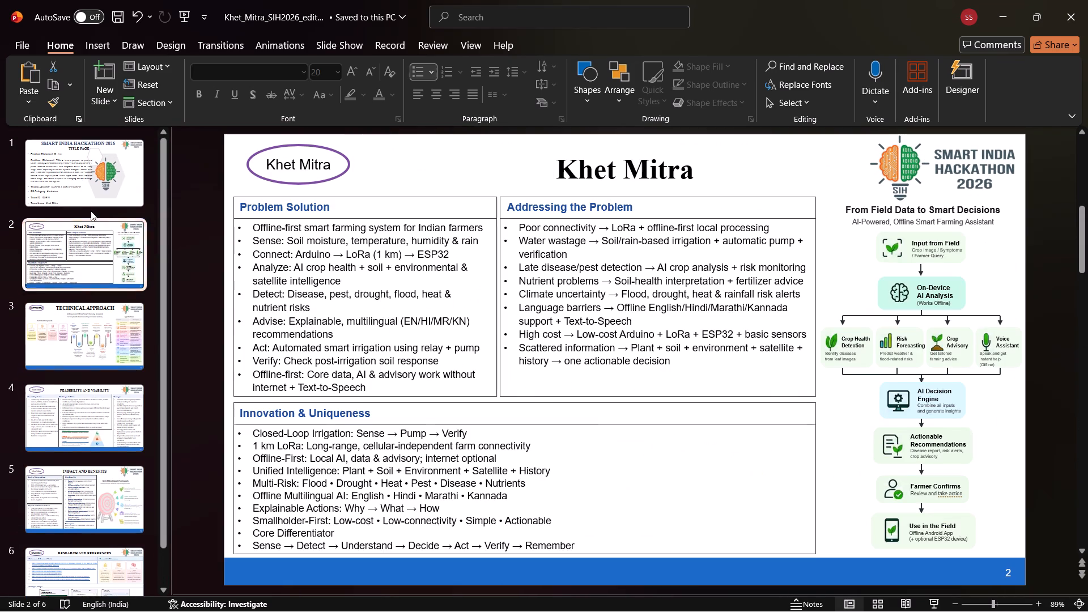
click(90, 198)
Check slides 2 to 6 once more, examine the Research and References slide, and return to the title page.
click(104, 263)
click(99, 331)
click(97, 429)
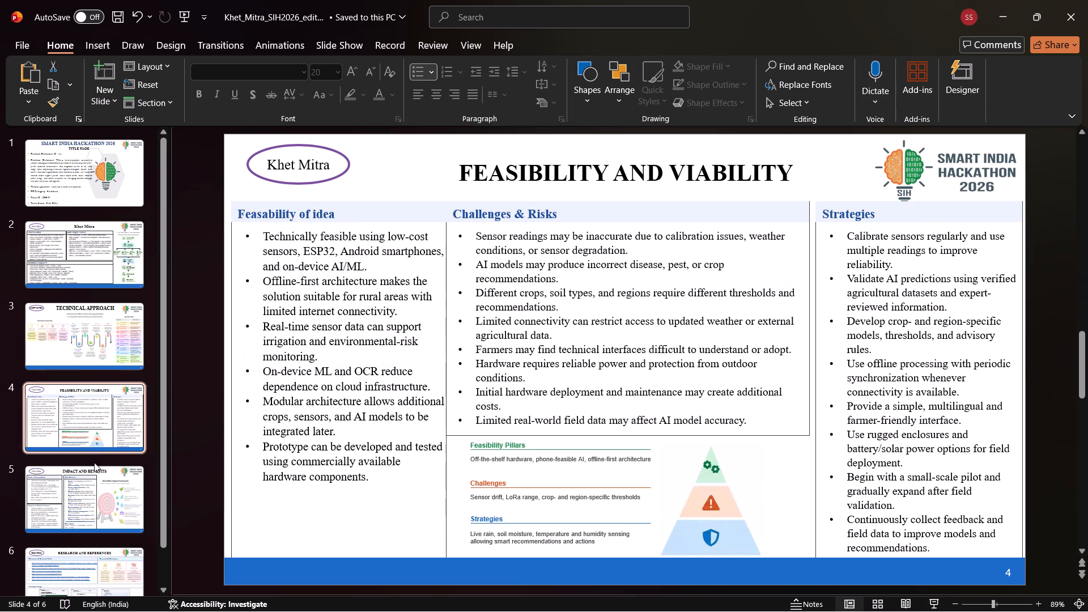
click(97, 484)
click(103, 539)
scroll(507, 416, down, 1)
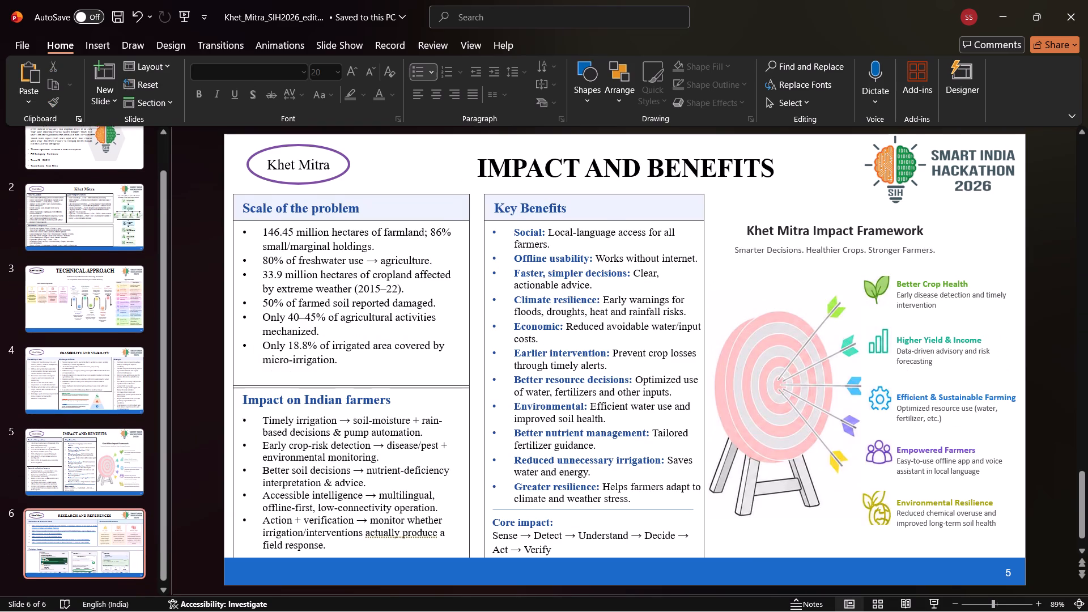
click(88, 541)
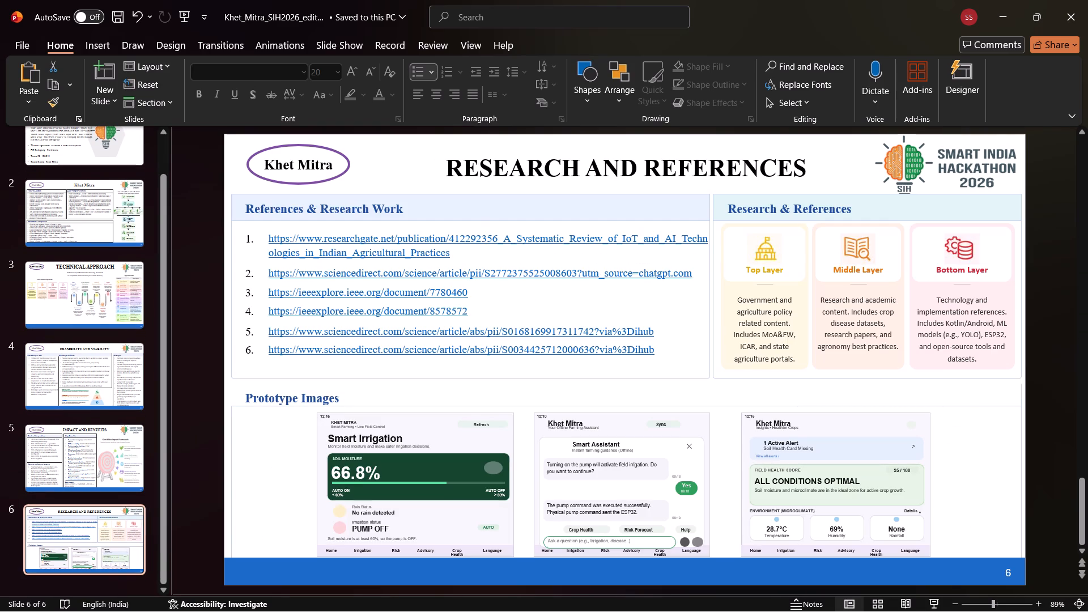
scroll(124, 244, up, 1)
scroll(124, 244, down, 1)
scroll(124, 244, up, 1)
scroll(124, 244, down, 1)
scroll(121, 248, up, 5)
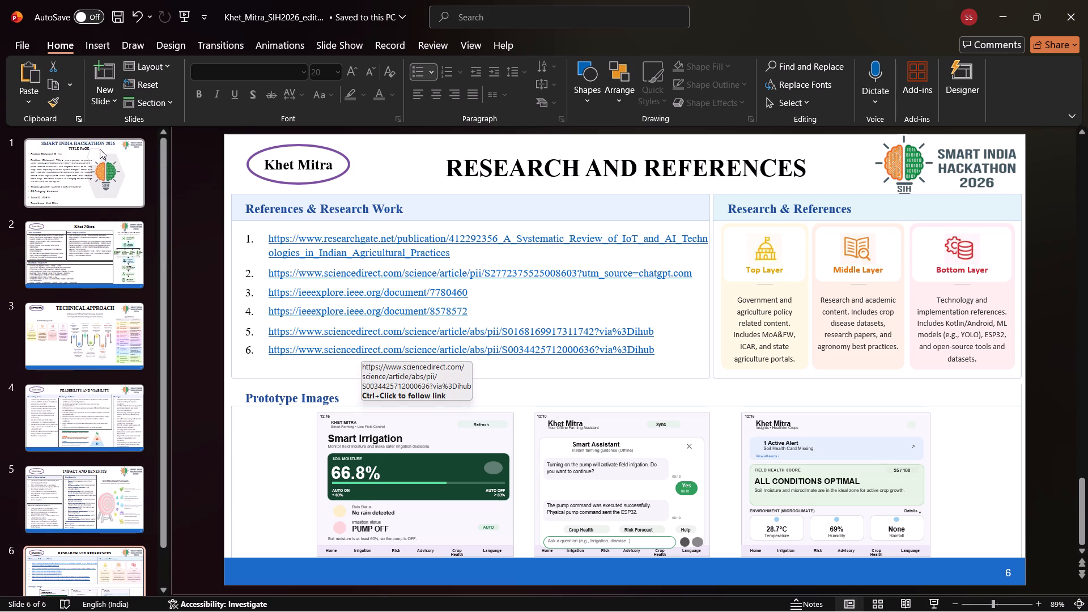
click(97, 163)
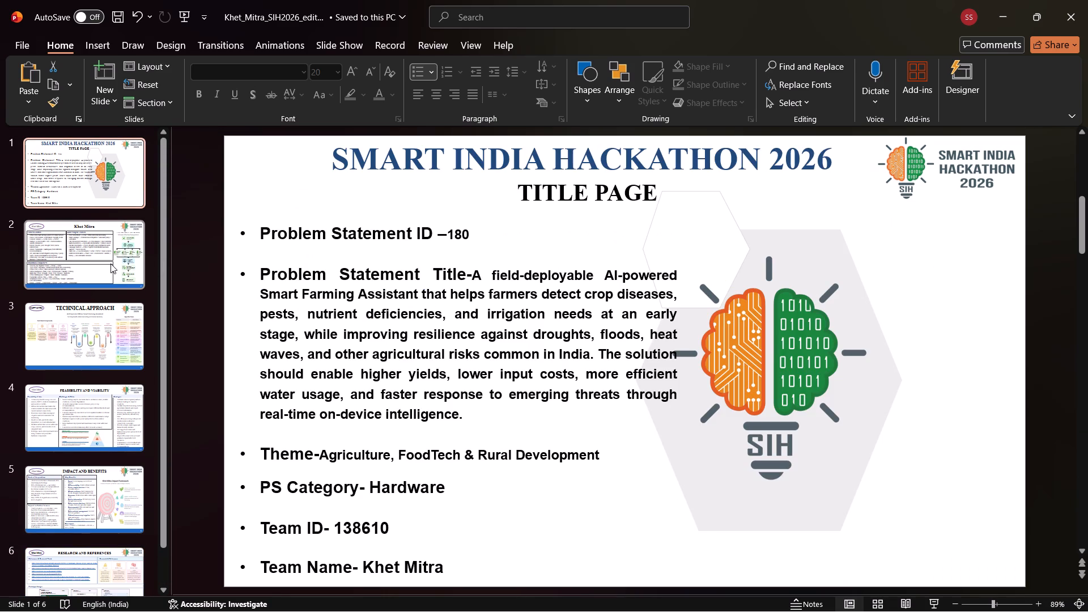
click(110, 263)
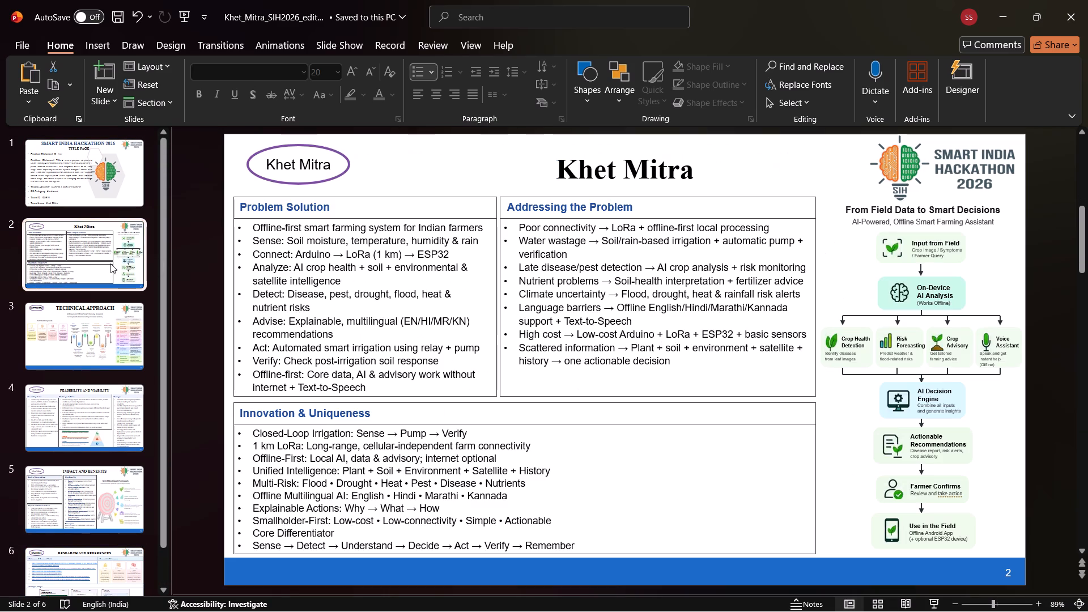
click(99, 337)
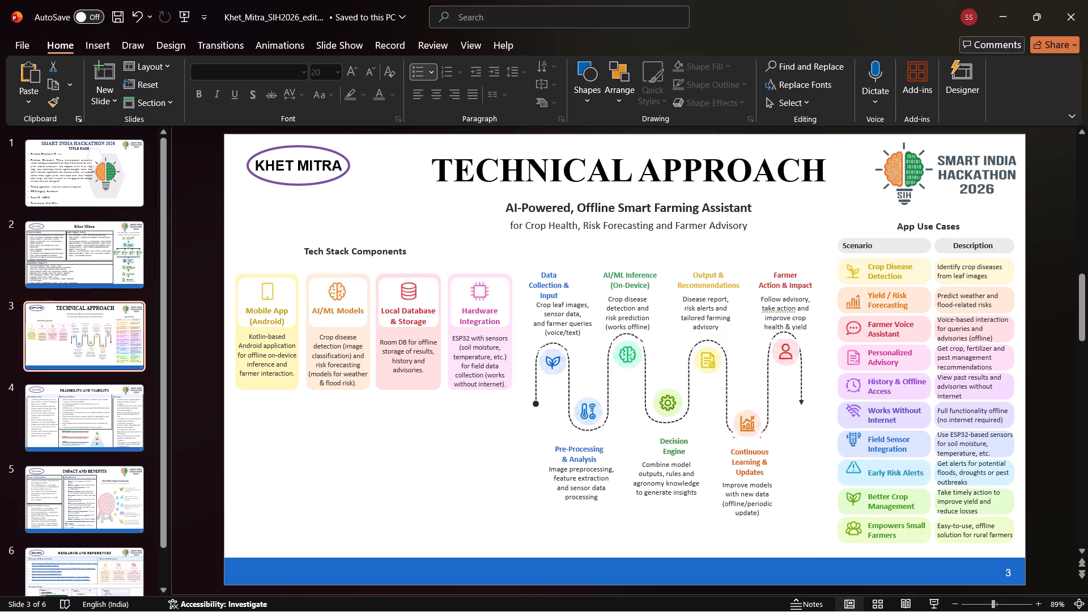
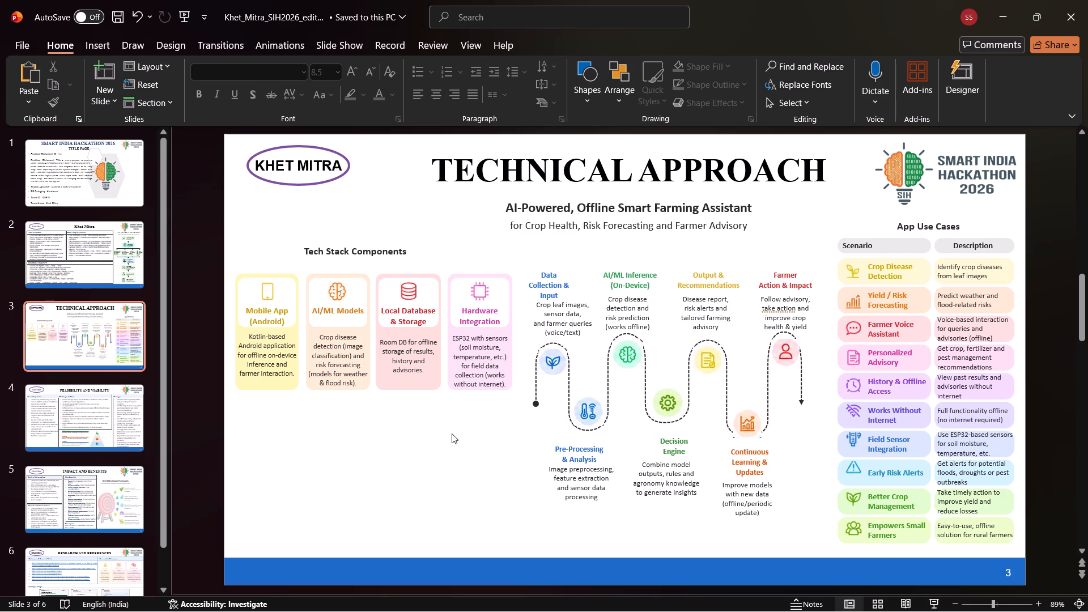
On the Research and References slide, open the text of the first reference, the ResearchGate link, for editing at its end.
scroll(96, 479, down, 3)
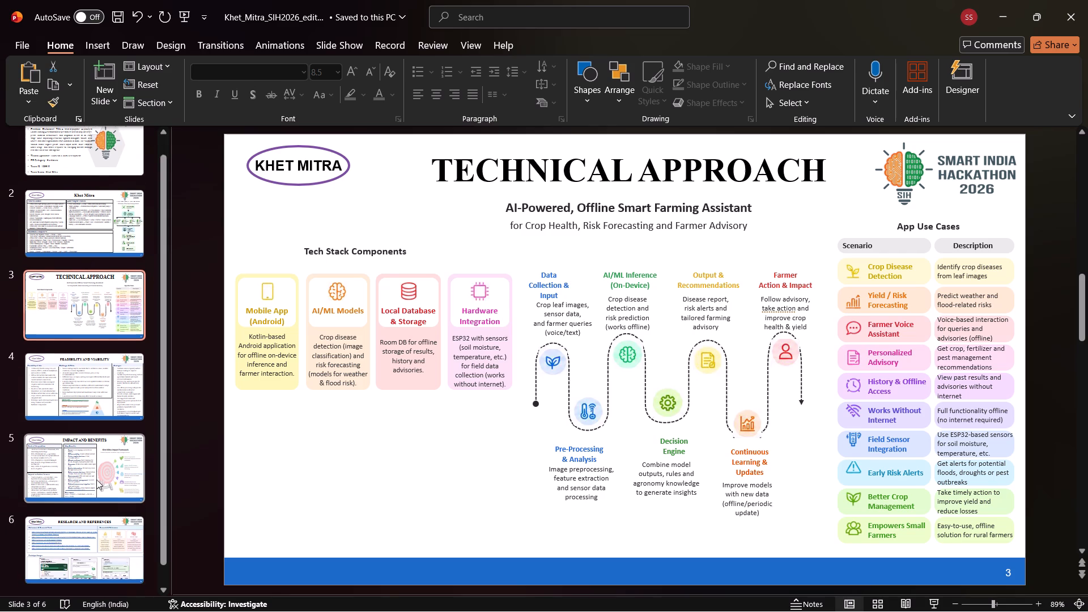
scroll(96, 479, down, 3)
click(99, 530)
drag(269, 236, 444, 252)
click(445, 252)
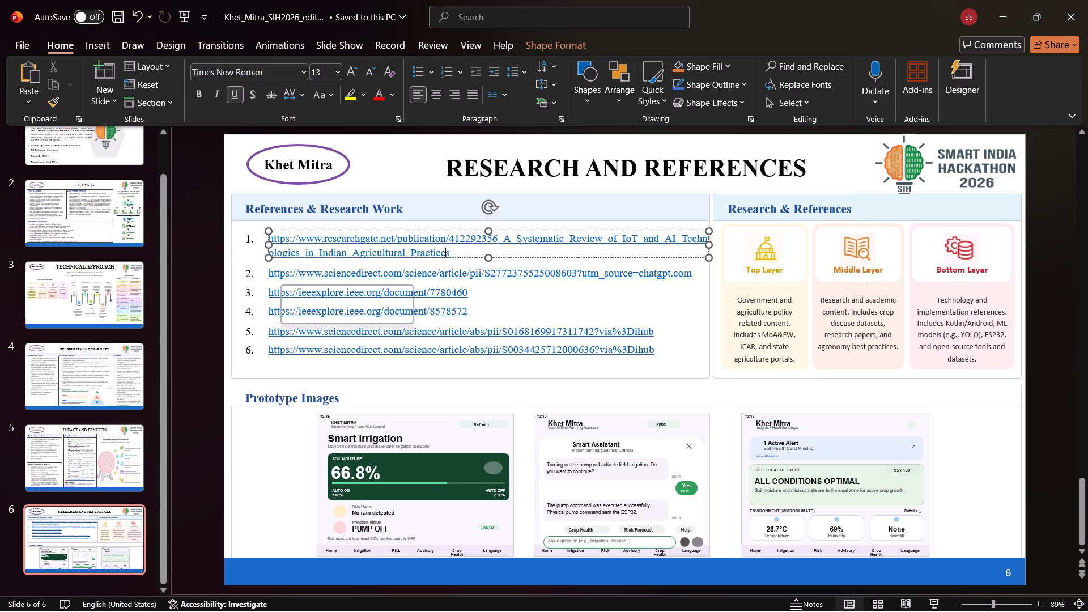
Shift the frame around the References & Research Work list slightly up and to the right on slide 6.
drag(265, 275, 275, 270)
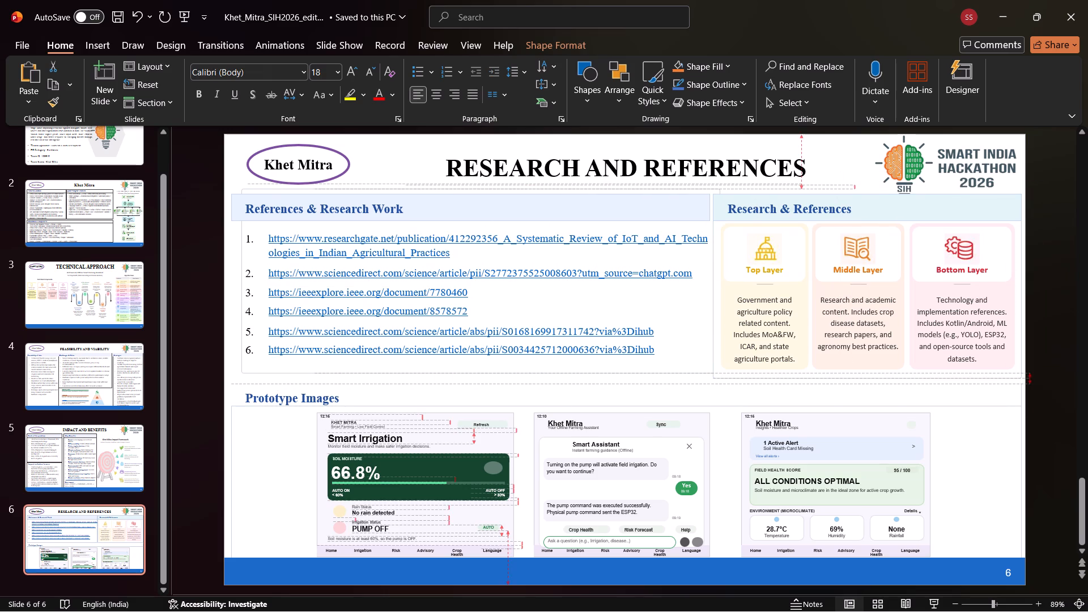
drag(275, 270, 270, 268)
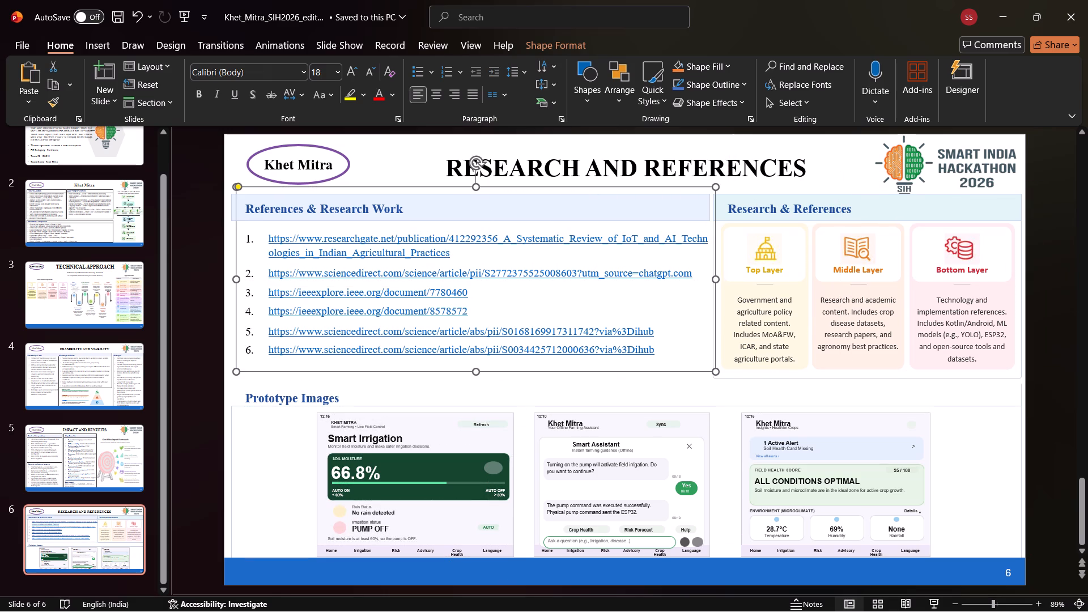
Examine the Prototype Images section on slide 6, checking the individual elements of the three app screens.
click(731, 384)
click(671, 438)
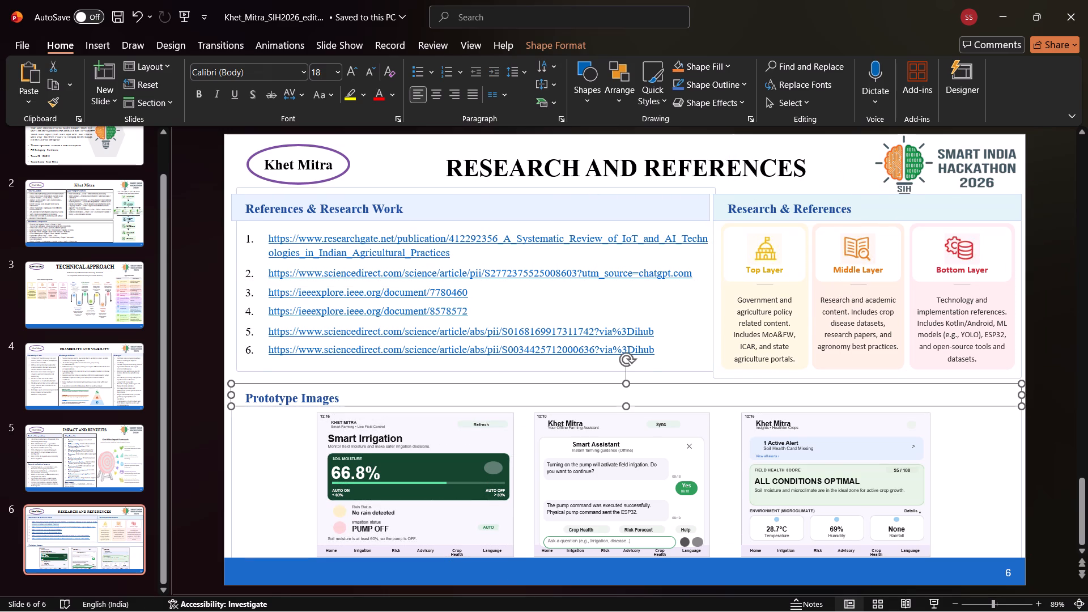
click(821, 455)
click(670, 491)
click(450, 500)
click(440, 445)
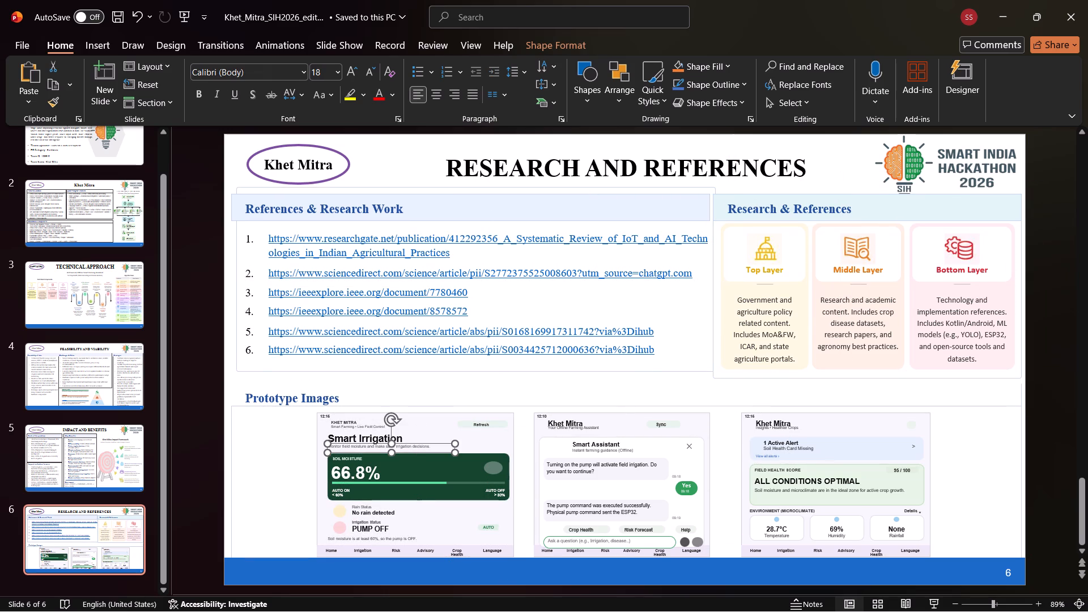
click(602, 431)
click(864, 494)
click(781, 430)
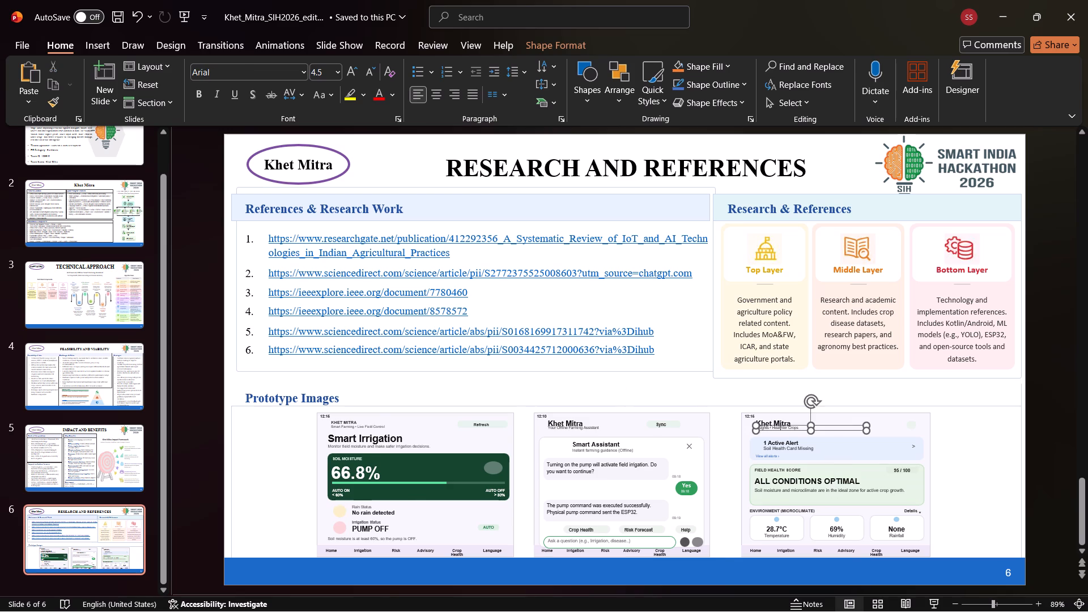
click(782, 453)
click(799, 478)
click(803, 508)
drag(776, 532, 783, 533)
click(858, 528)
click(906, 534)
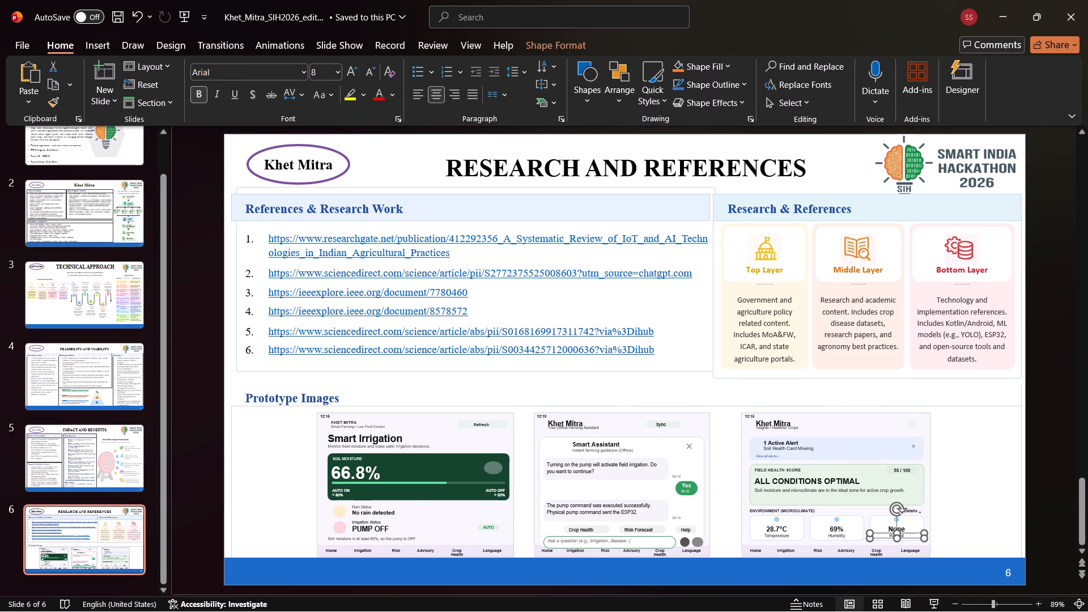
click(836, 482)
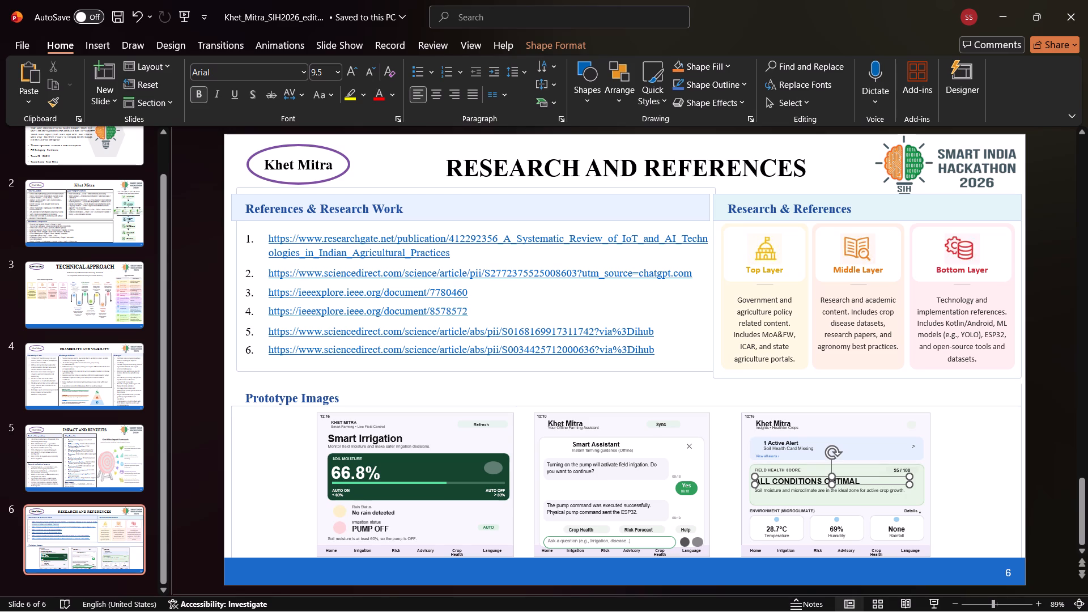
Look through slides 2 to 6 again, from the Khet Mitra overview to Research and References.
click(101, 226)
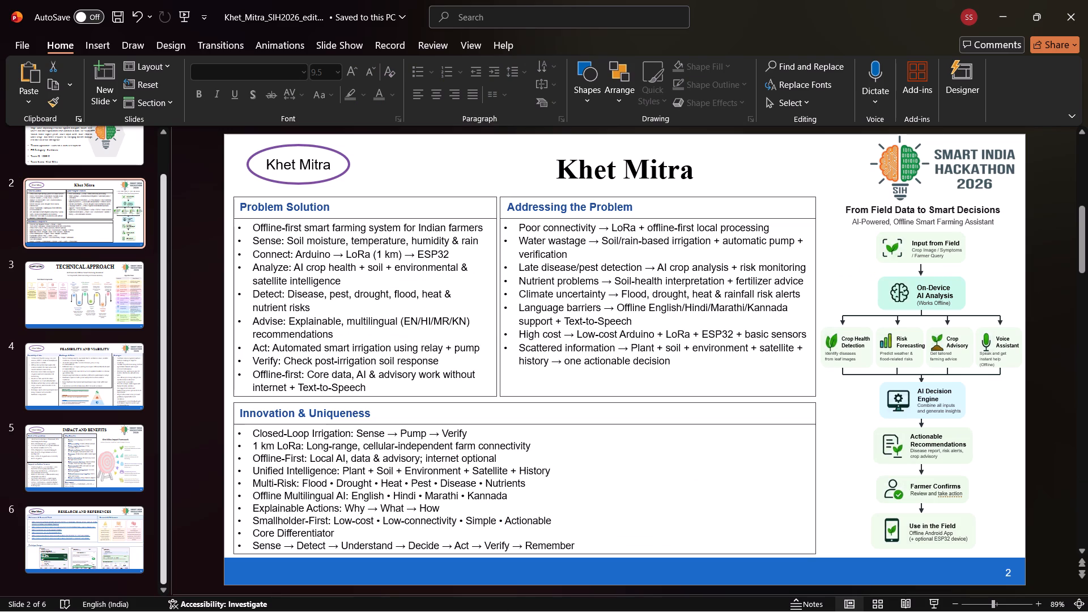
click(136, 302)
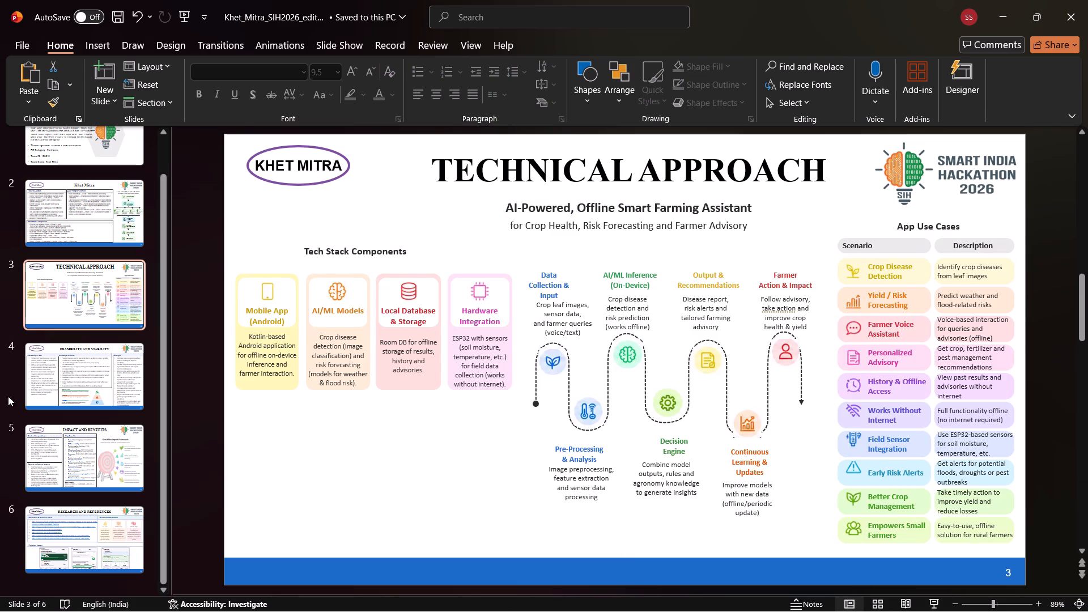
click(71, 365)
click(86, 433)
click(104, 498)
click(120, 551)
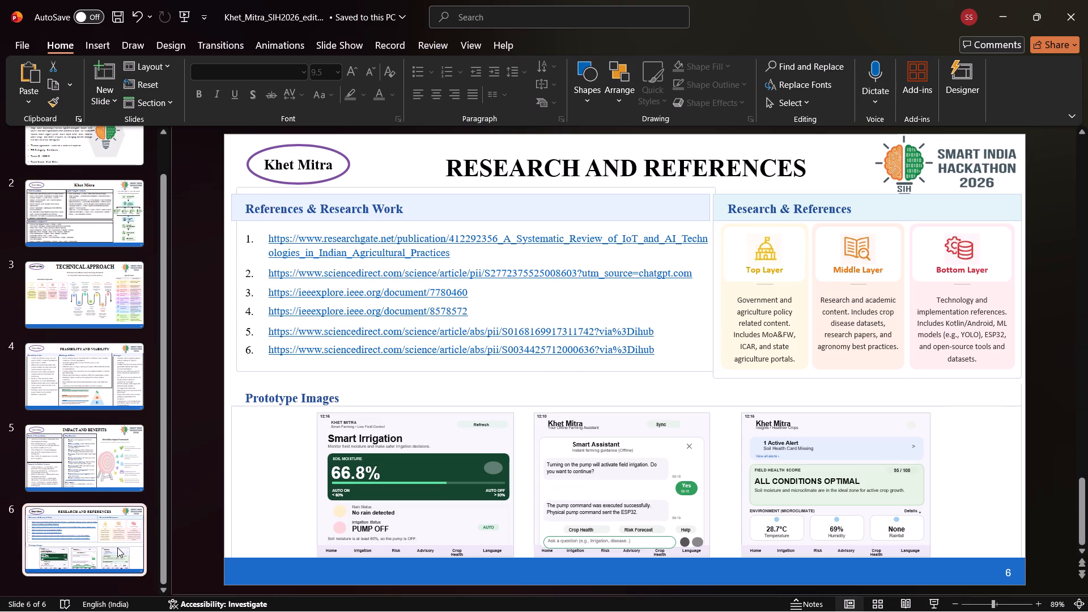
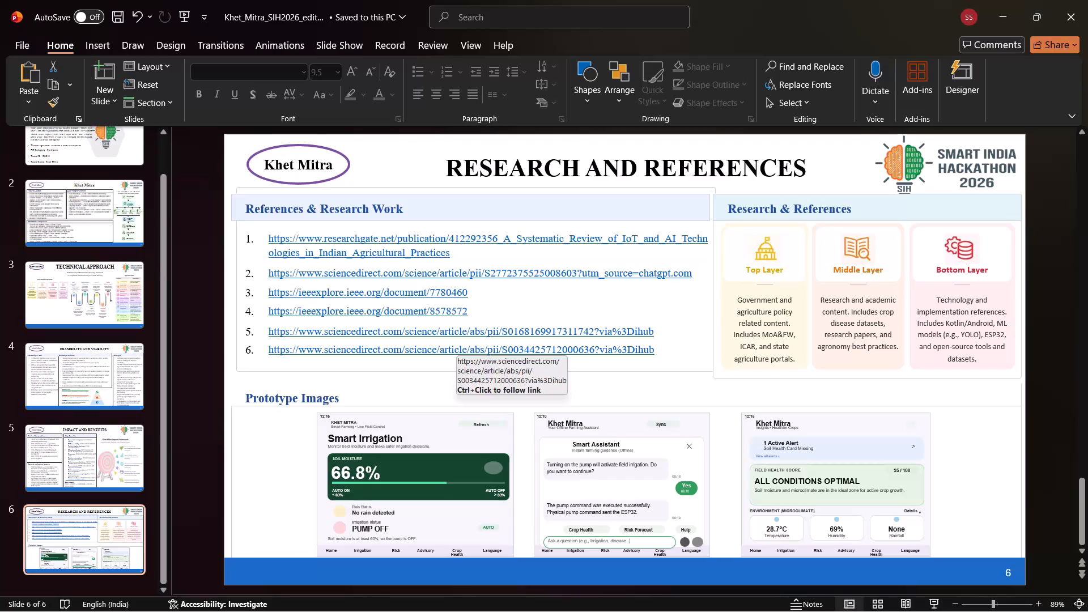
Check how the Prototype Images section on slide 6 is built, selecting its outer frame and elements of the three app screens.
click(414, 427)
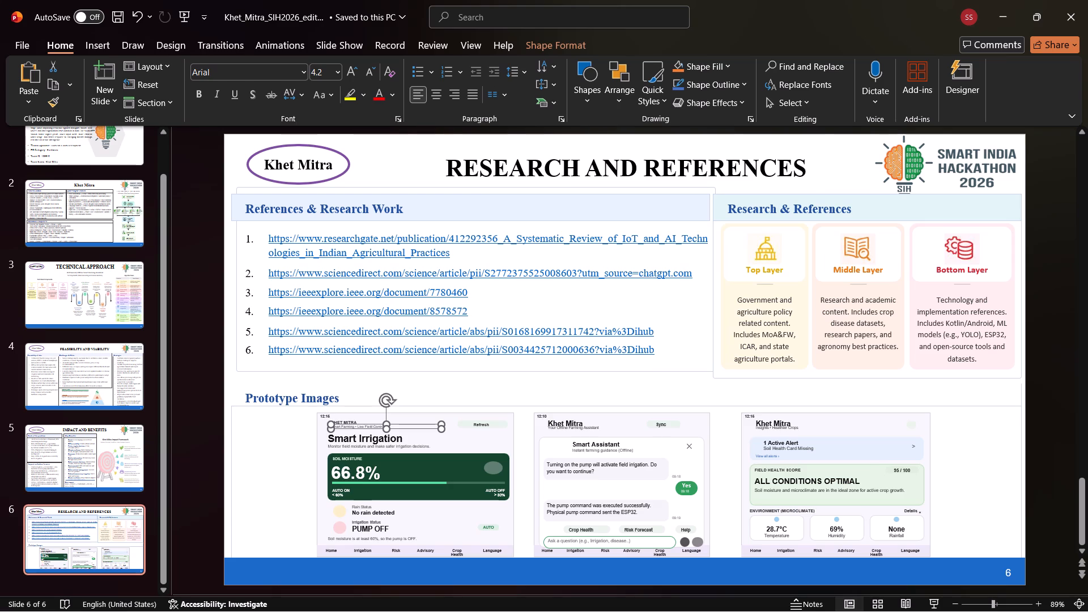
click(525, 430)
click(512, 422)
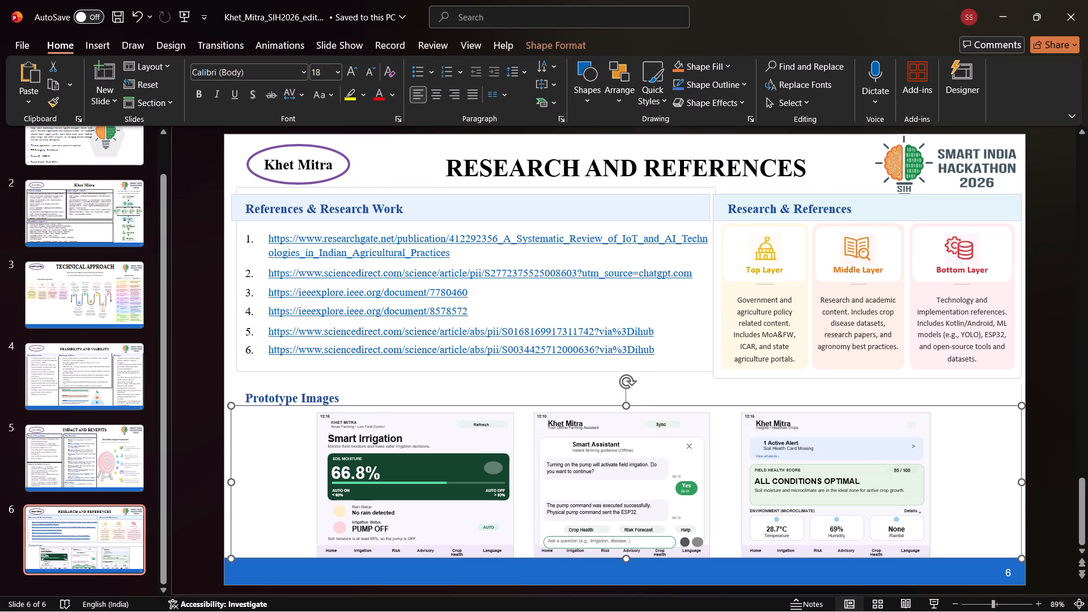
click(711, 420)
click(891, 425)
click(704, 421)
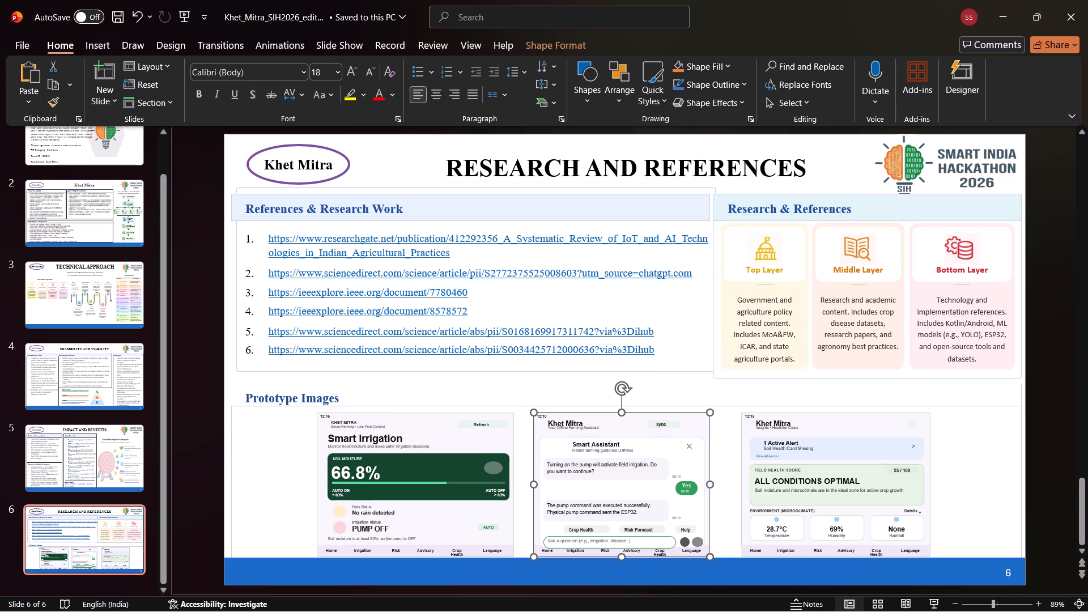
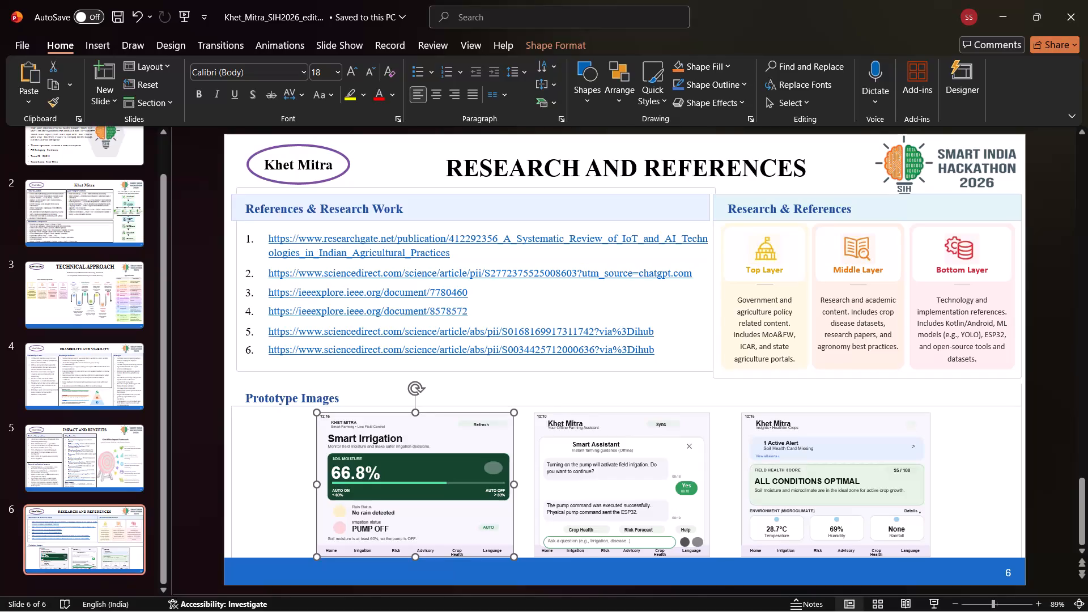
Paste the copied Smart Irrigation phone screenshot showing 66.8% live soil moisture onto slide 6.
key(ctrl+v)
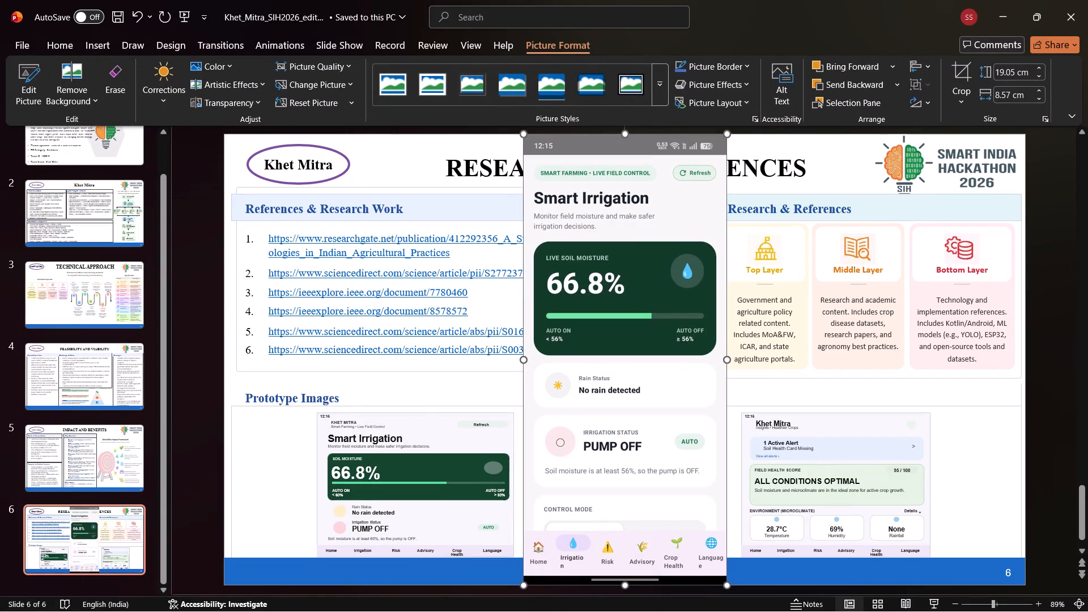
Cut the frame shape of the old Smart Irrigation mock-up from the Prototype Images section on slide 6.
click(471, 445)
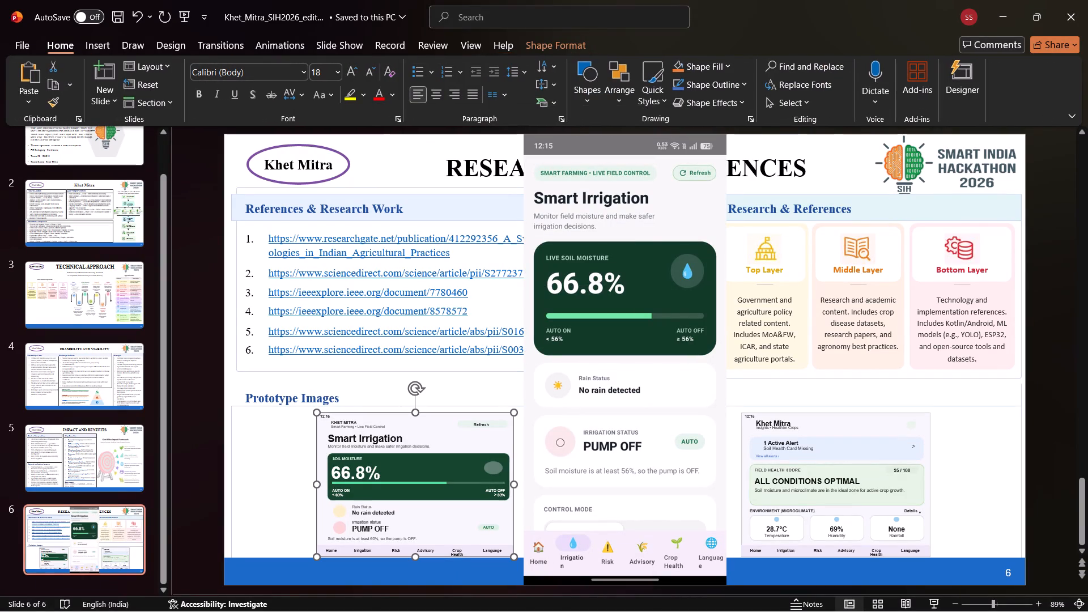
right_click(490, 432)
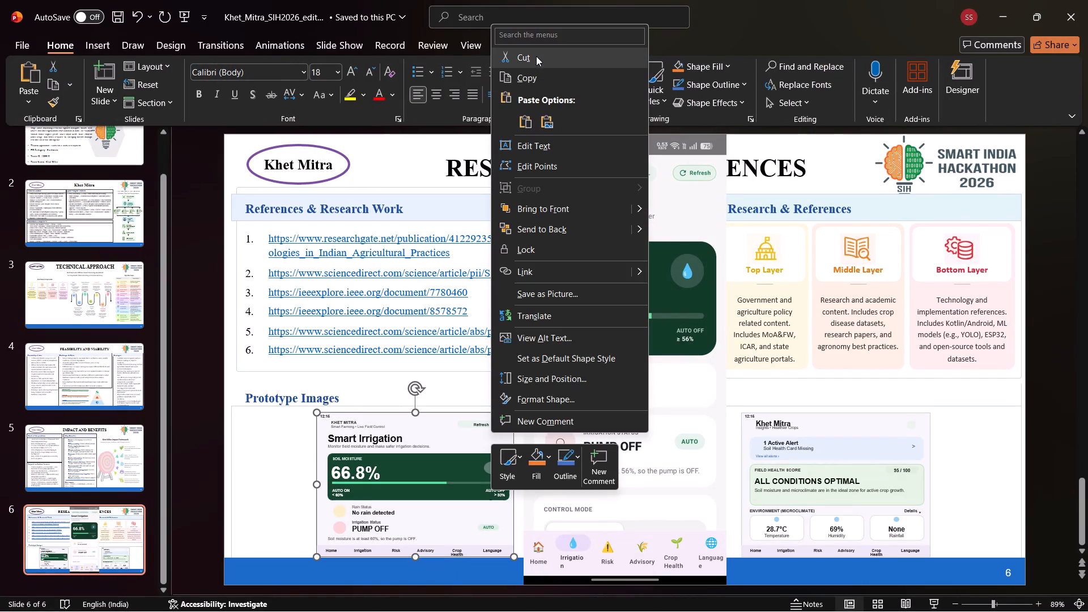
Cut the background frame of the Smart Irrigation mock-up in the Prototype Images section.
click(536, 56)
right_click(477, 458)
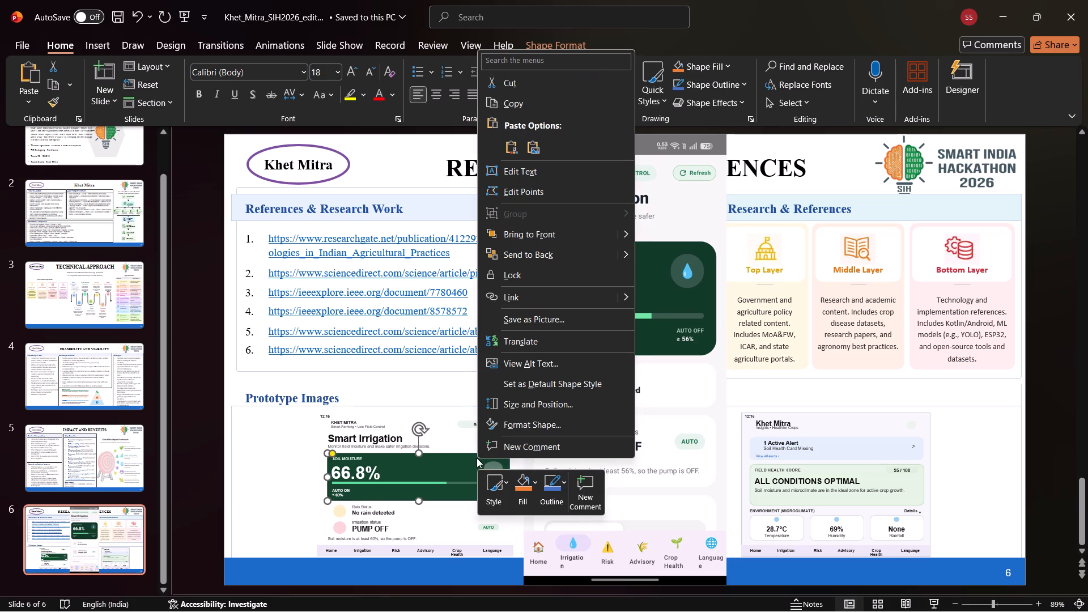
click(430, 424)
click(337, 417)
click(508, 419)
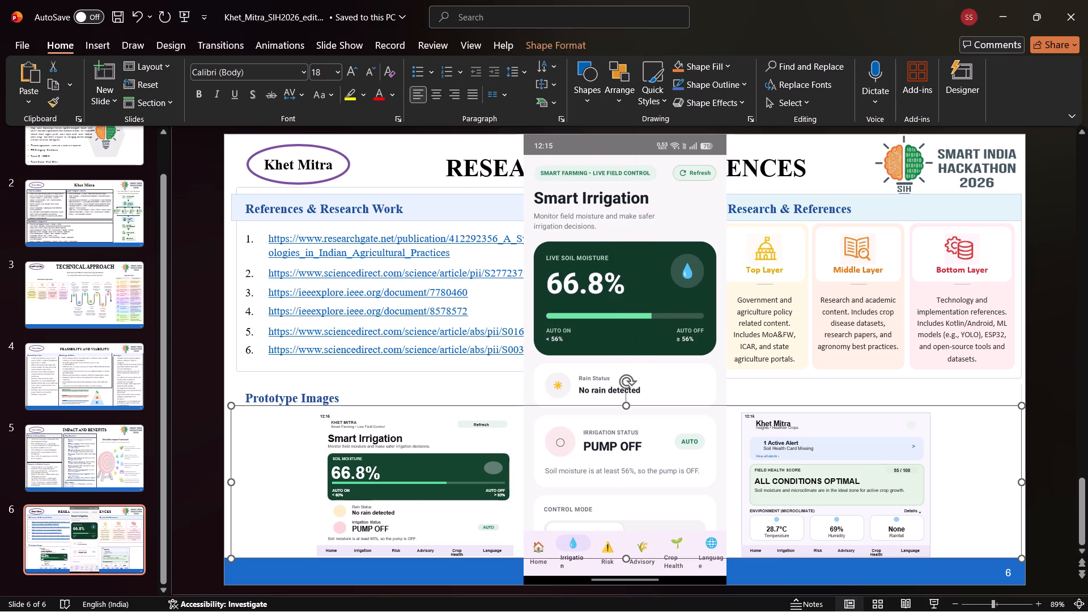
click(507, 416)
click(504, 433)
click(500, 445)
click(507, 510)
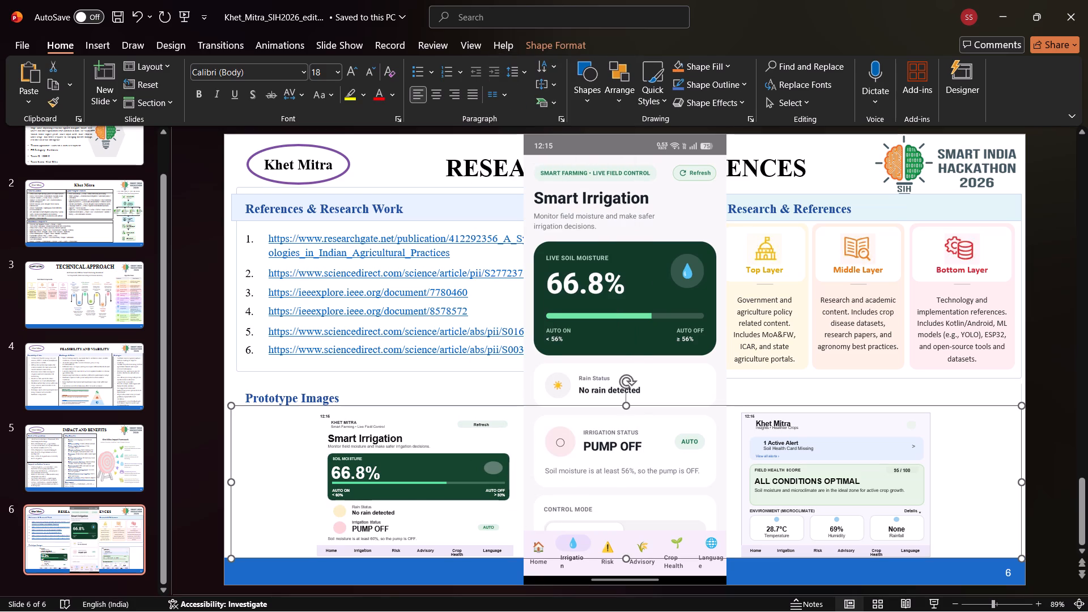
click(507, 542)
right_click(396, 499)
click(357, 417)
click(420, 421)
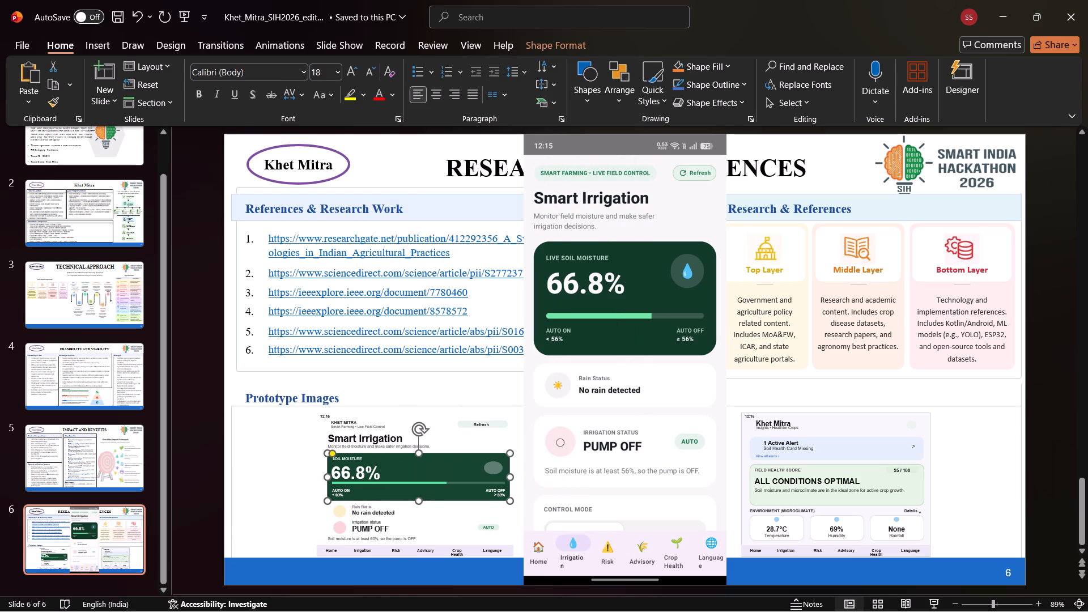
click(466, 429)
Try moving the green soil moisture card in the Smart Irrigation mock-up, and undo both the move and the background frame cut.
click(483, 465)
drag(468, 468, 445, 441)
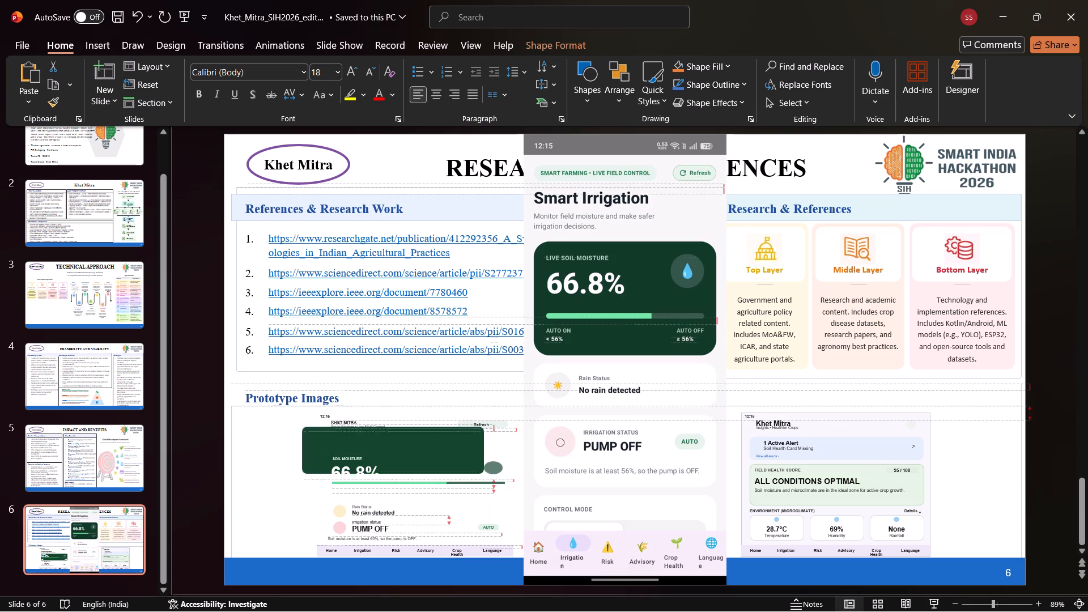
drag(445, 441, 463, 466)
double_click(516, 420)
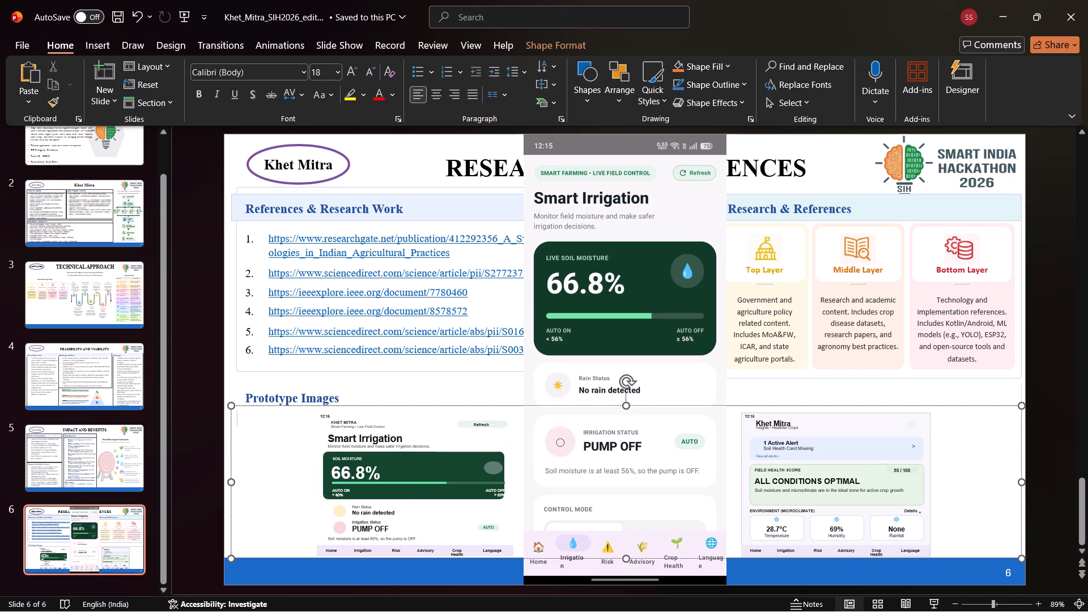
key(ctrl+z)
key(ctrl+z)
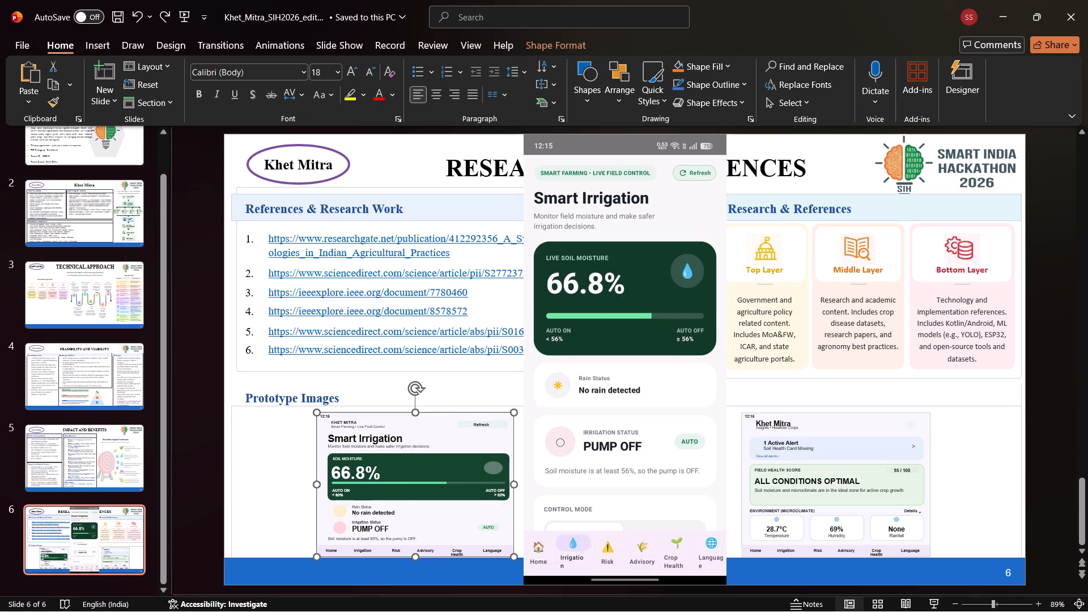
Cut the background frame behind the Smart Irrigation mock-up on slide 6.
click(414, 428)
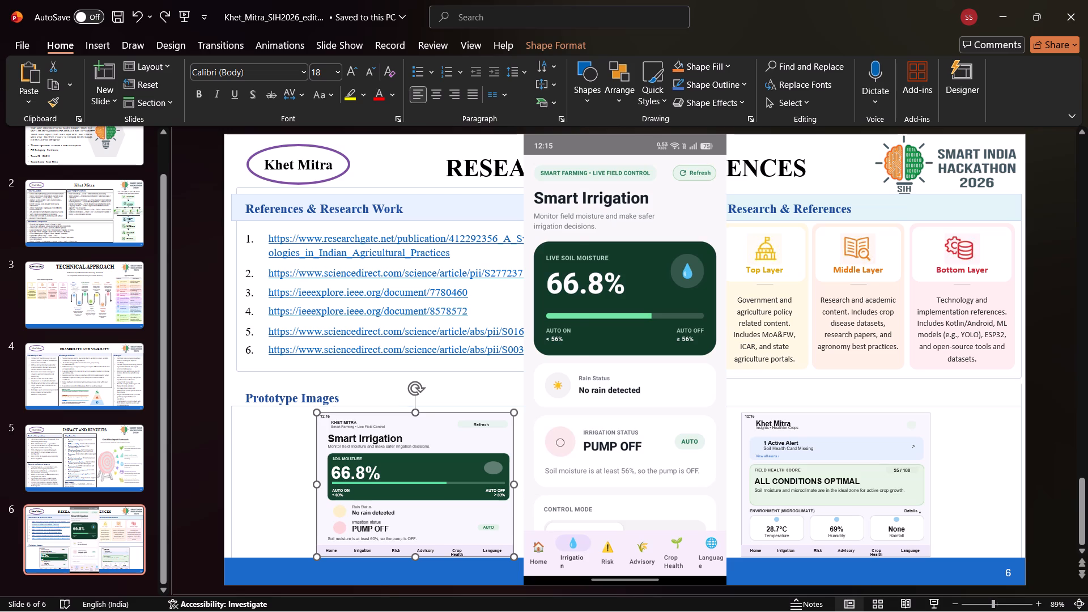
right_click(422, 420)
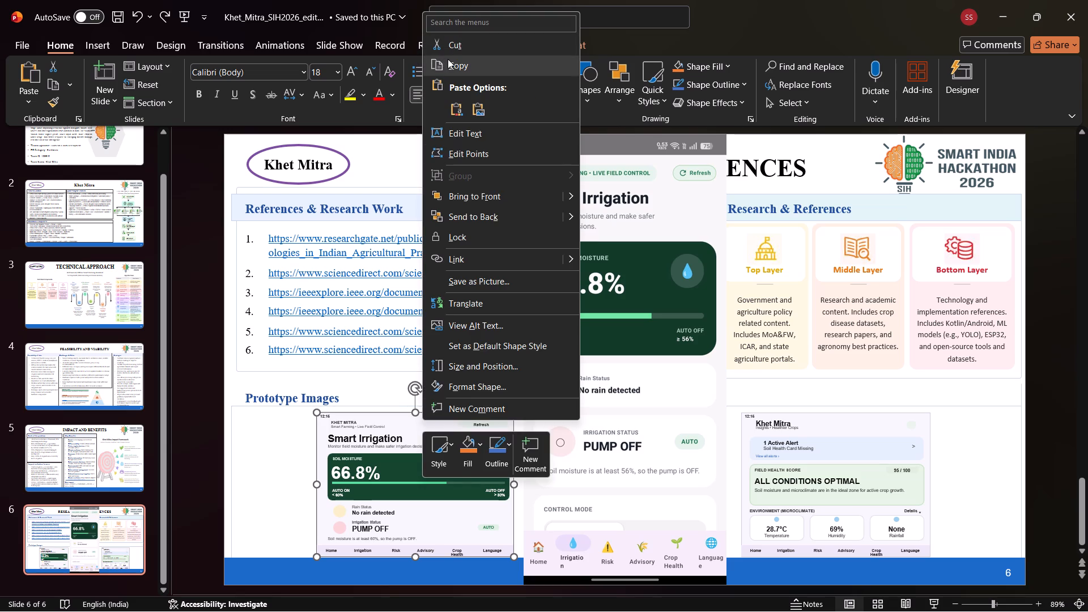
click(452, 41)
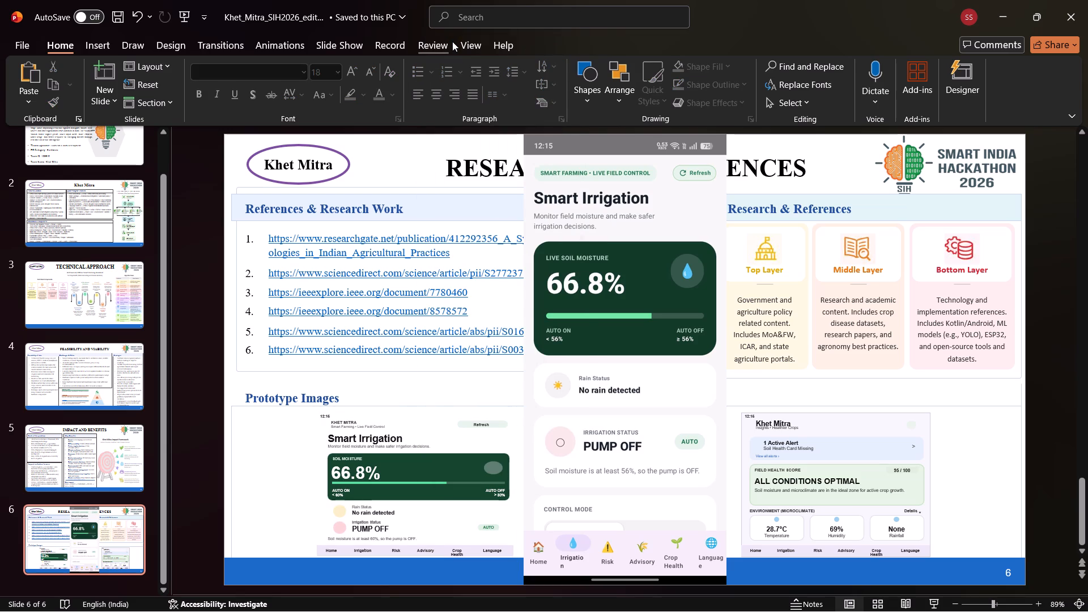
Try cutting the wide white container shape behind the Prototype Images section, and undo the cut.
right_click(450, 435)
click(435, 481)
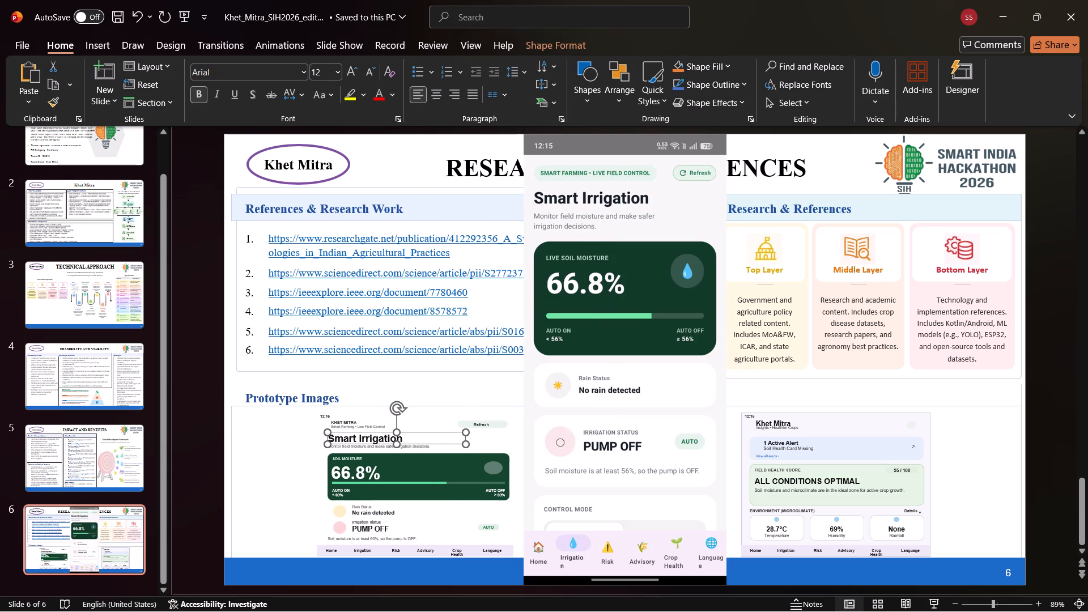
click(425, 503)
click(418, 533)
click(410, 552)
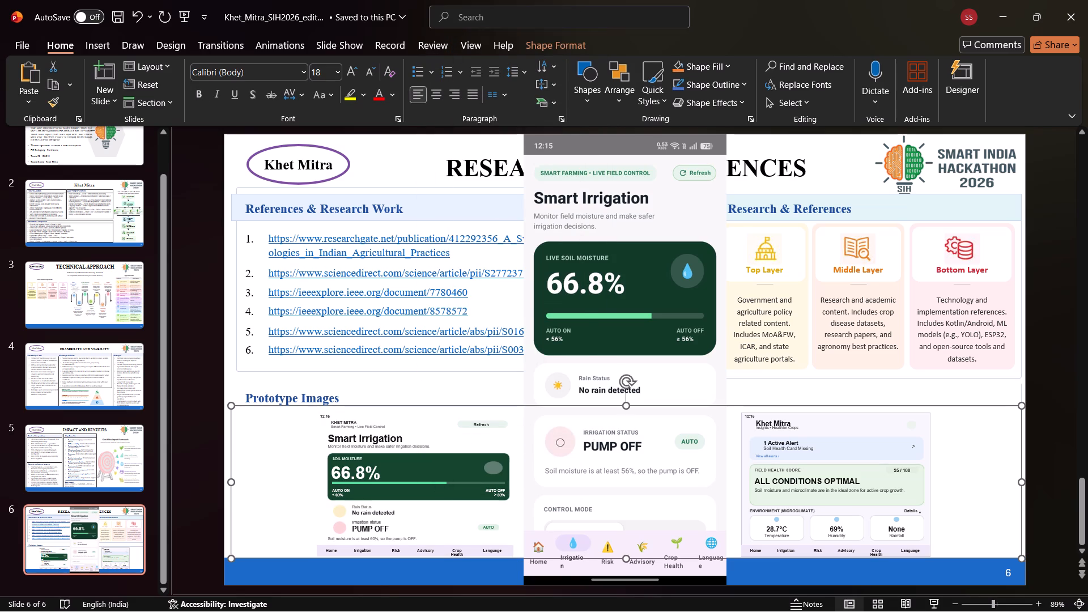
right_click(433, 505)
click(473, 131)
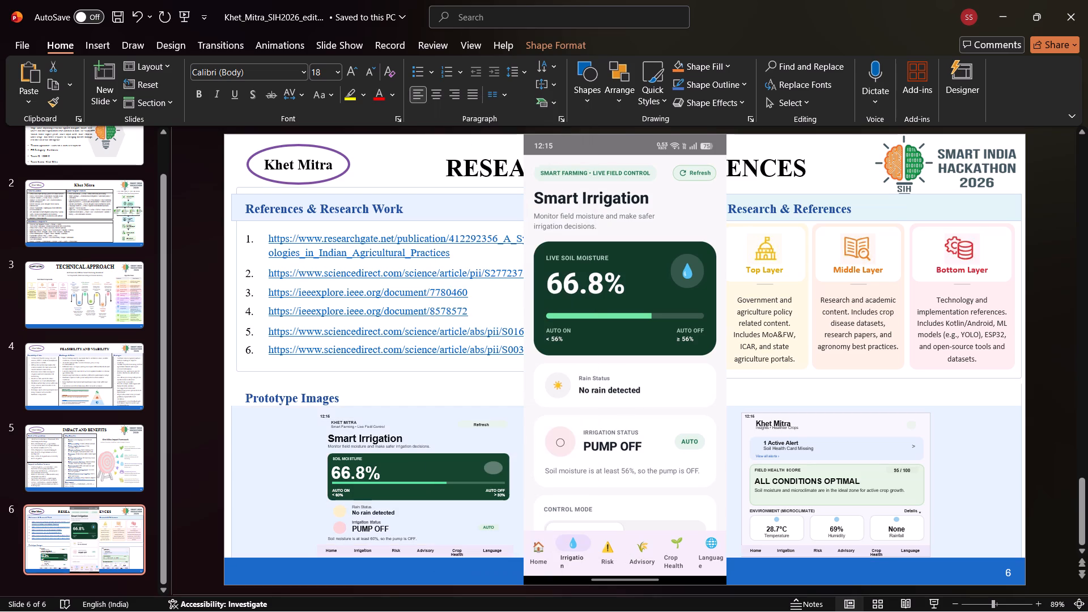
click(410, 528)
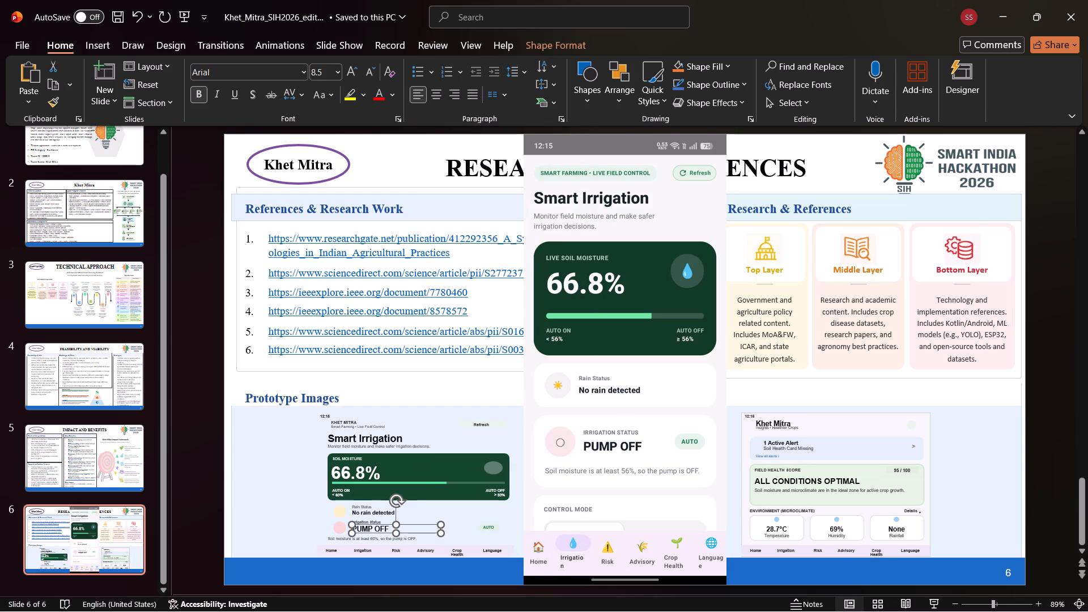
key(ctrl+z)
Cut the dark green soil moisture card from the Smart Irrigation mock-up.
click(399, 456)
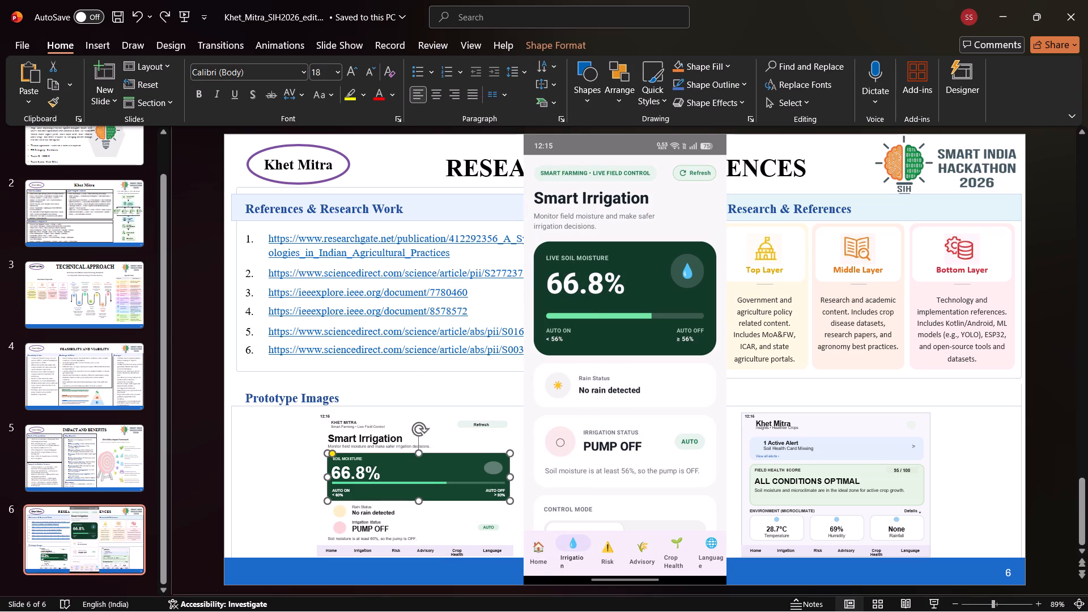
right_click(467, 481)
click(498, 104)
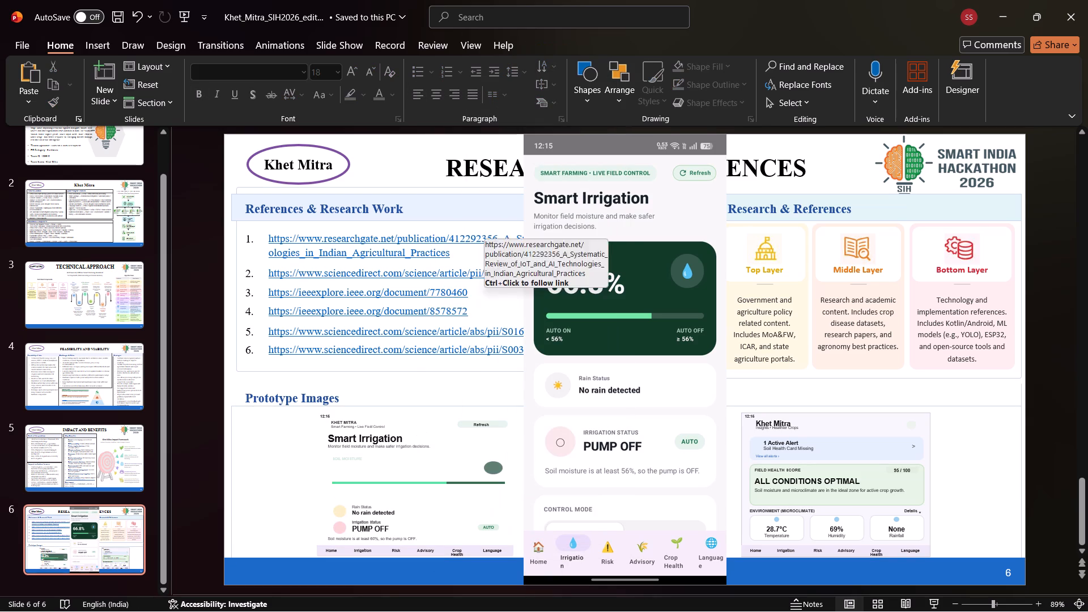
Move the Smart Irrigation title down, away from the description line, and cut it from the mock-up.
right_click(386, 443)
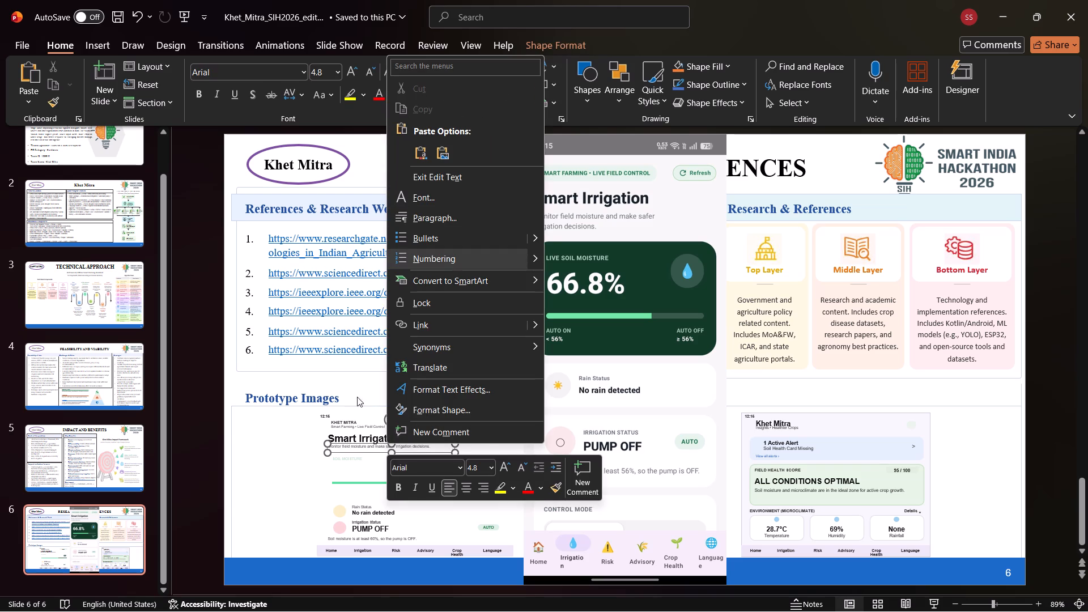
click(354, 440)
click(360, 449)
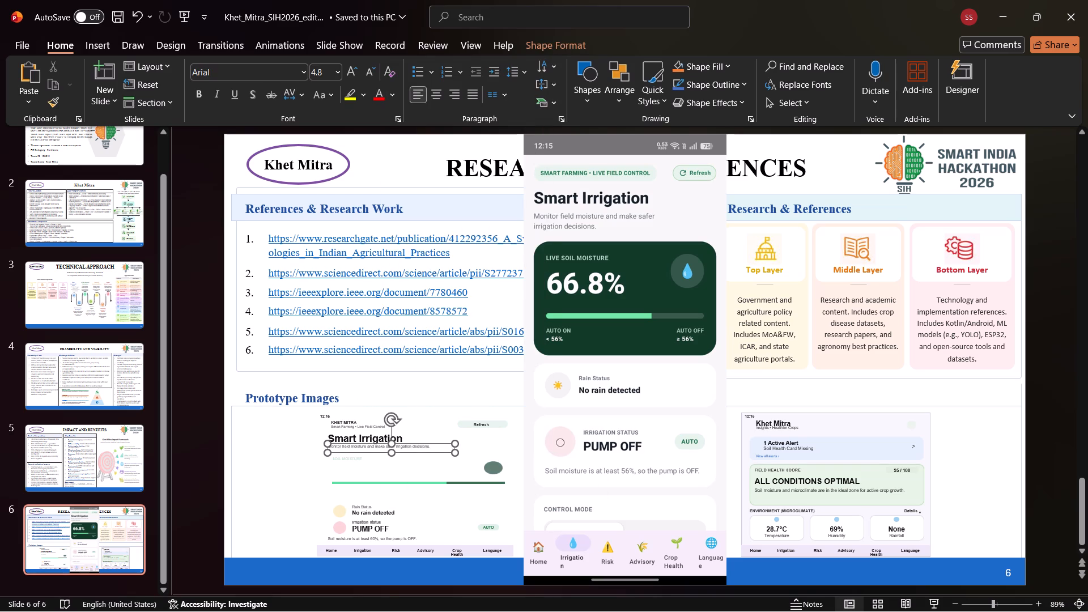
click(386, 446)
click(369, 436)
right_click(369, 436)
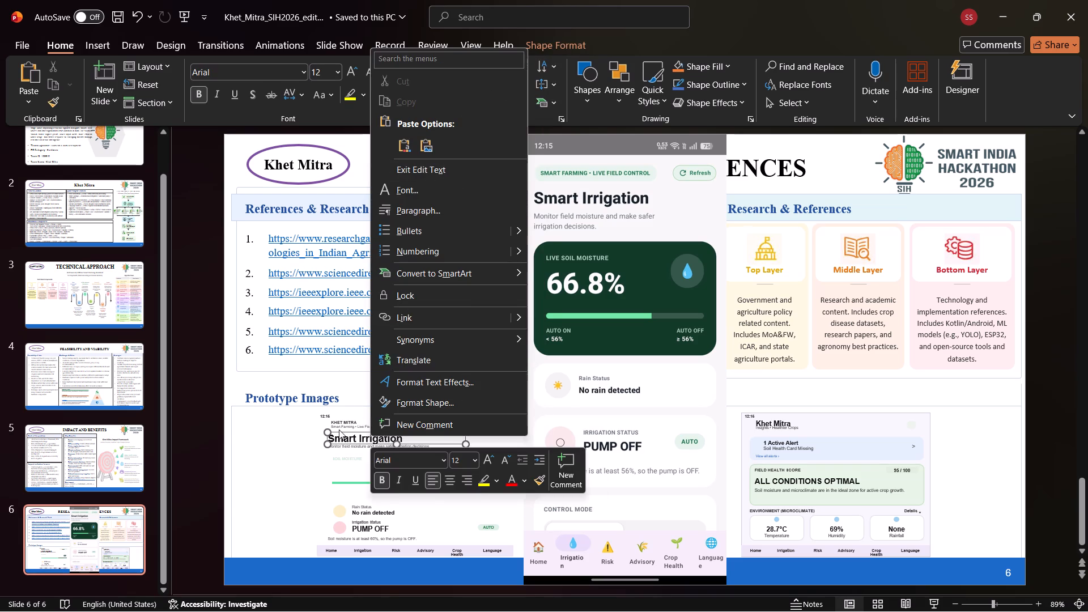
click(339, 430)
drag(419, 438, 410, 488)
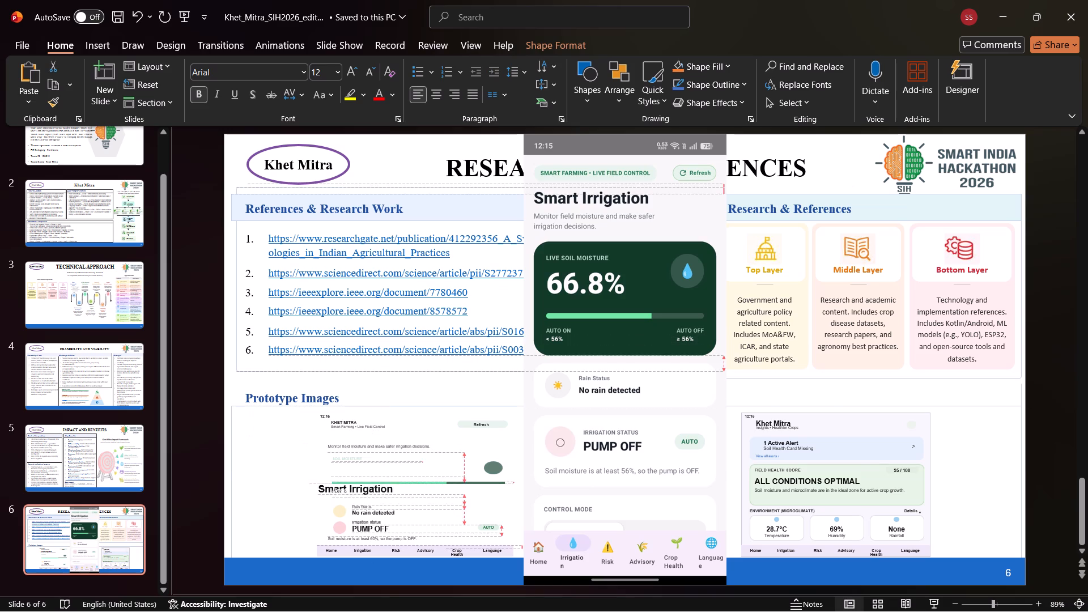
drag(410, 488, 415, 465)
right_click(412, 464)
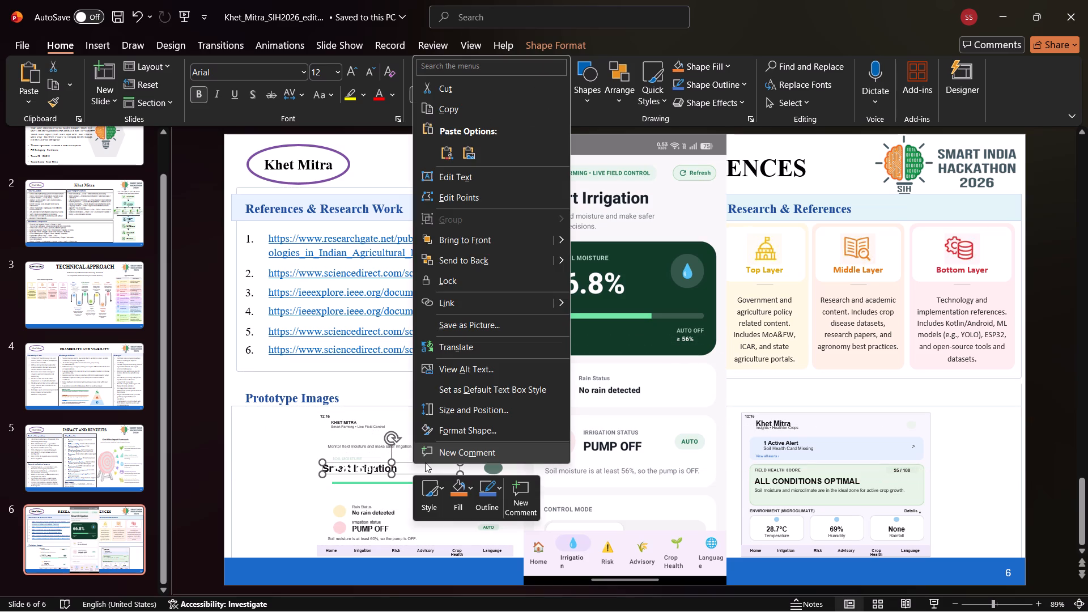
click(447, 85)
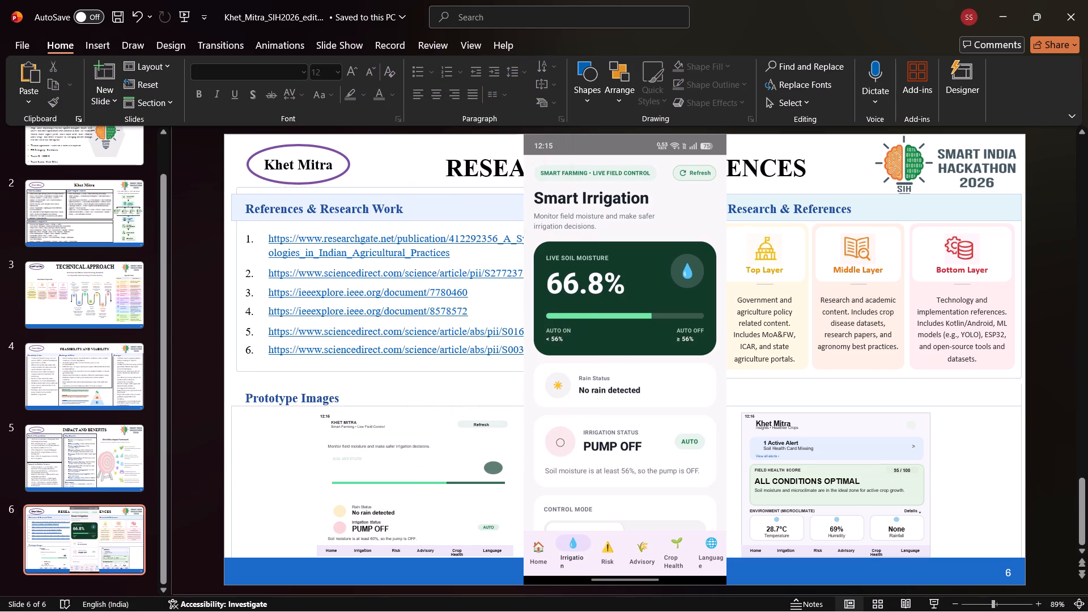
Cut the description line about monitoring field moisture from the Smart Irrigation mock-up.
click(377, 440)
double_click(380, 444)
right_click(393, 445)
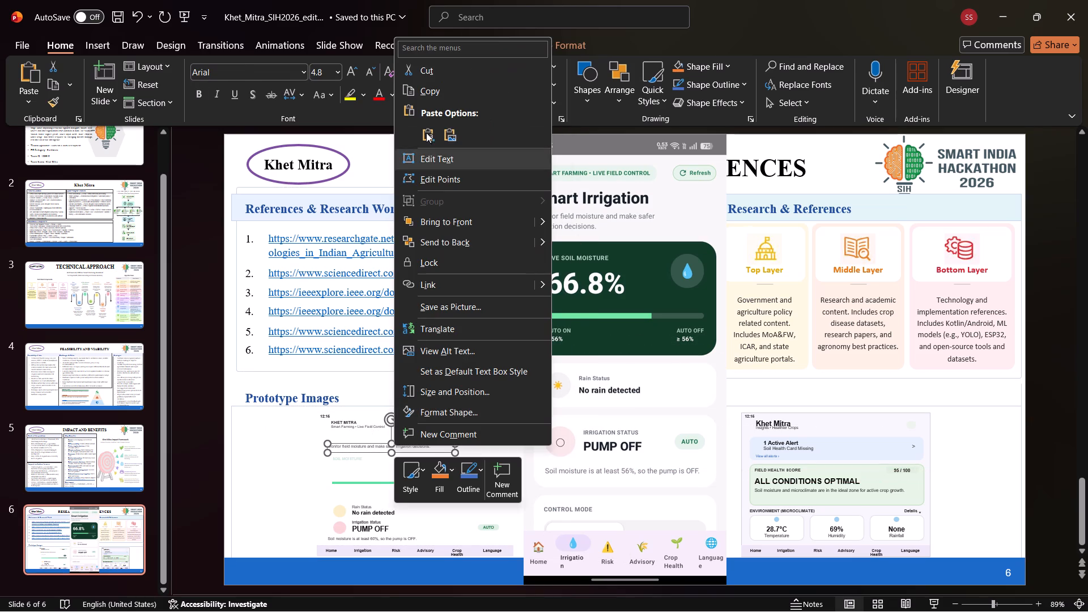
click(422, 52)
click(429, 73)
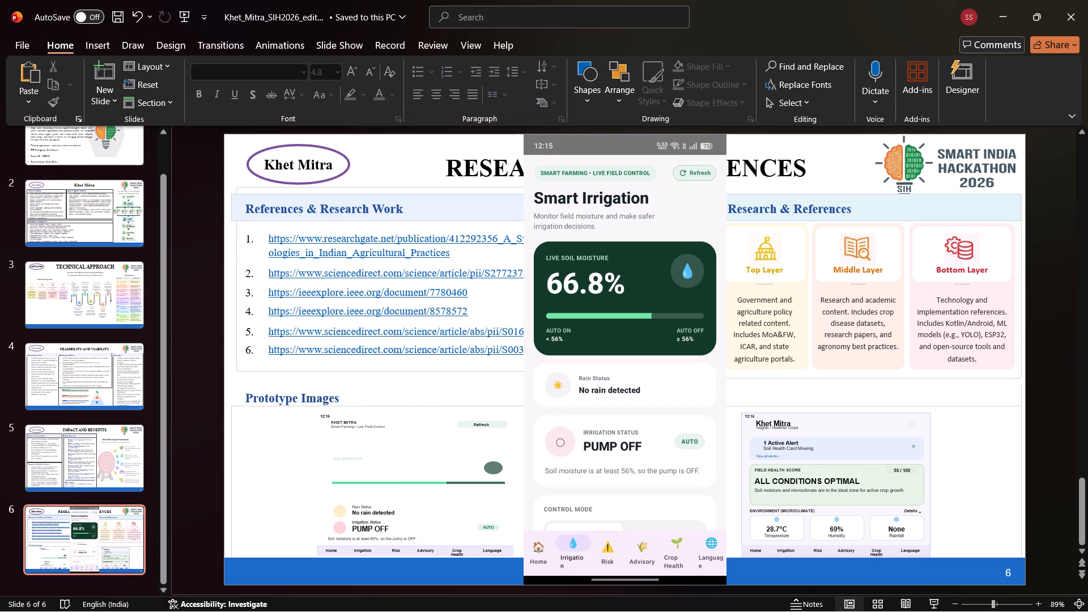
Cut the Smart Farming tagline and the KHET MITRA label from the top of the mock-up.
double_click(369, 427)
right_click(369, 427)
click(400, 52)
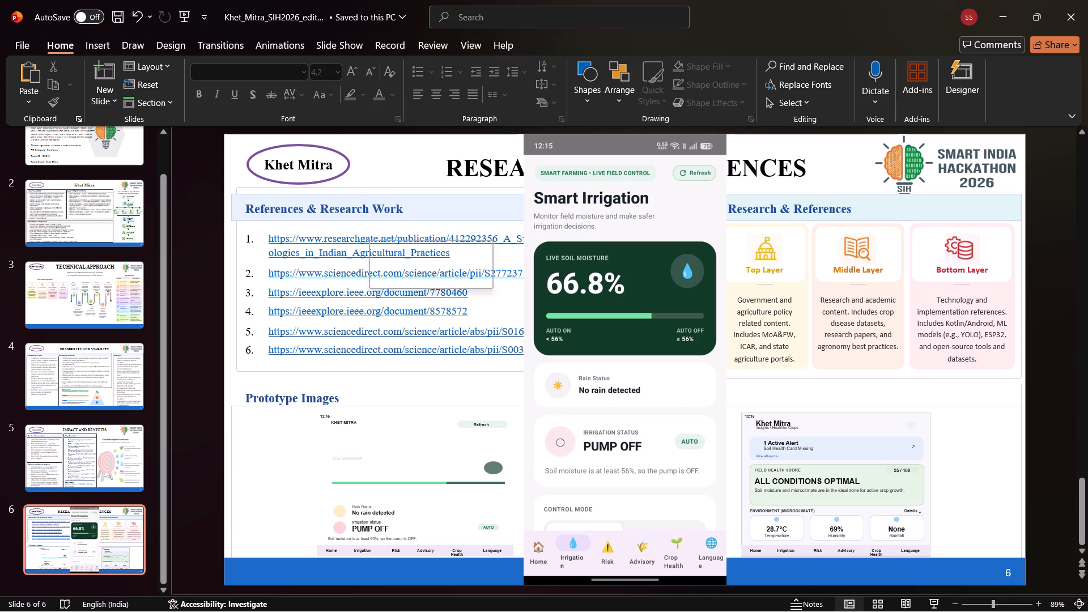
double_click(342, 424)
right_click(342, 420)
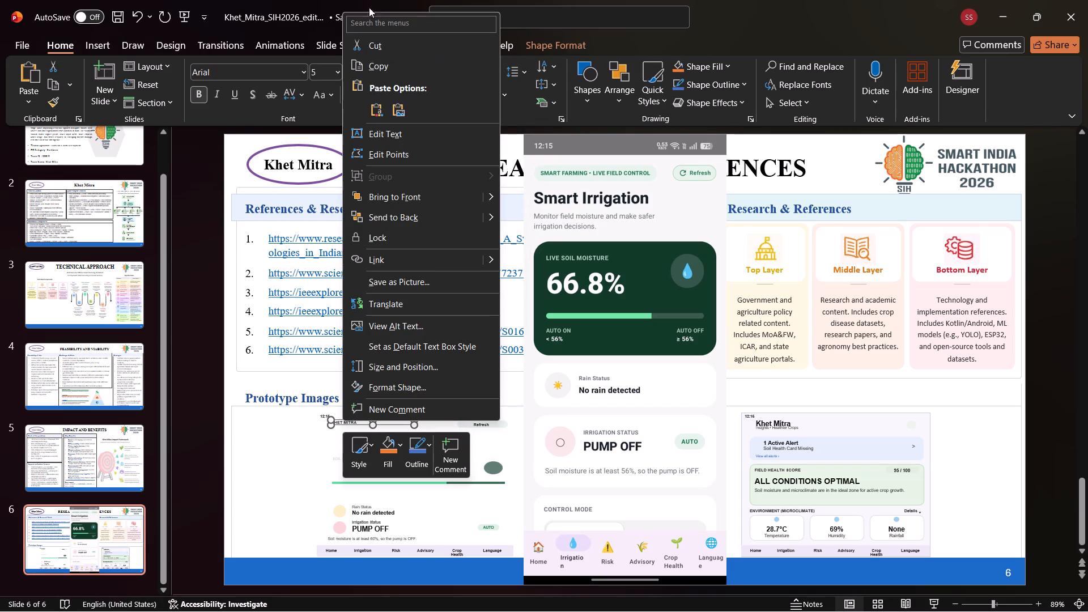
click(379, 49)
Cut the small clock time label from the mock-up's top corner.
click(326, 415)
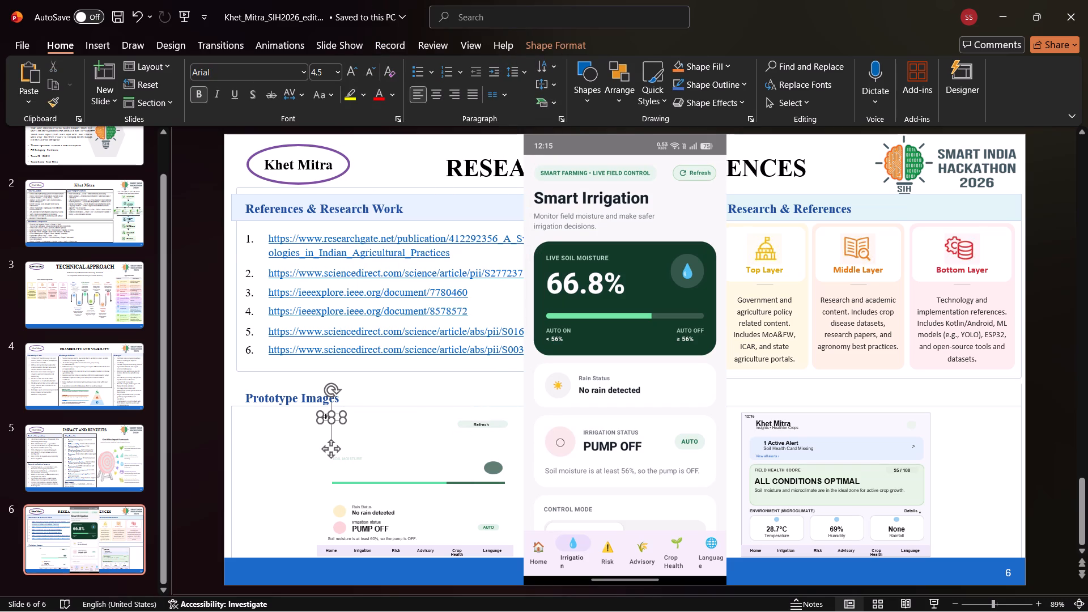
click(328, 417)
right_click(328, 417)
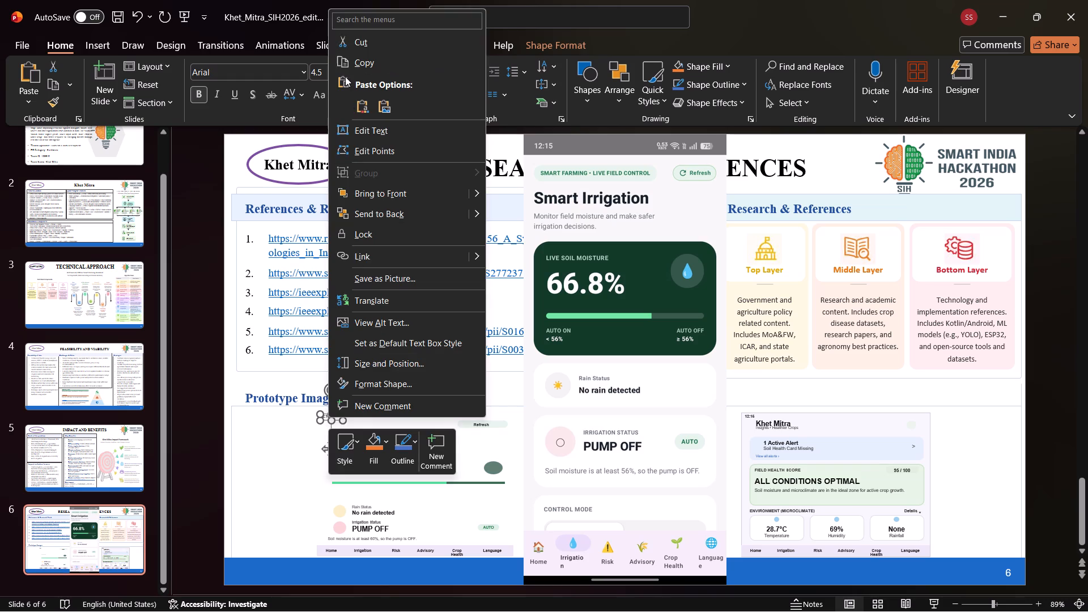
click(348, 41)
Cut the pale green background shape behind the Refresh label in the mock-up.
click(467, 426)
click(479, 420)
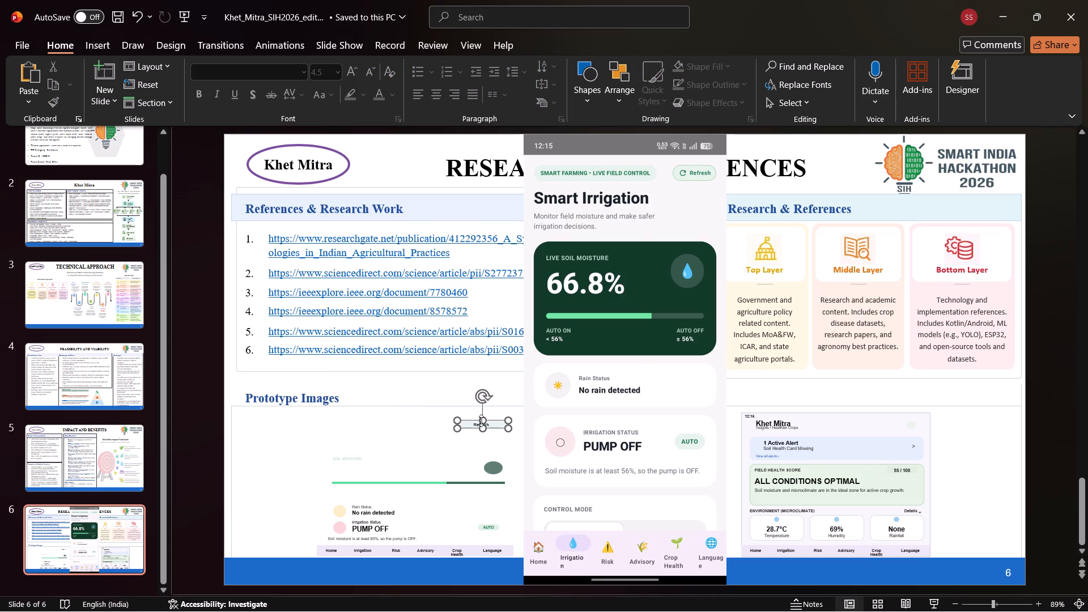
right_click(482, 421)
click(515, 50)
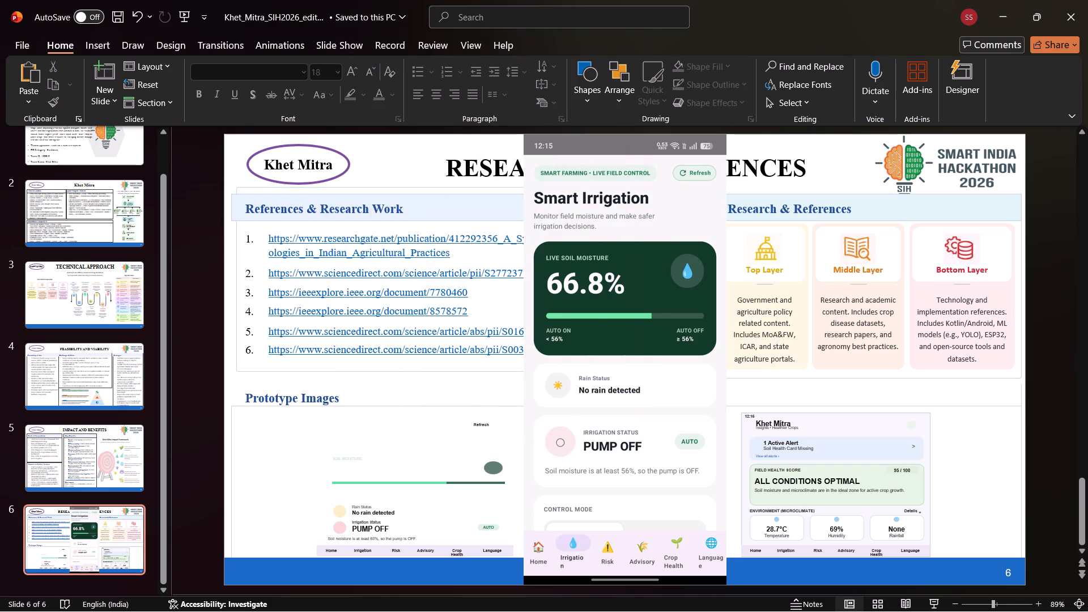
Cut the "No rain detected" text from the Rain Status row of the mock-up.
click(387, 500)
click(394, 488)
triple_click(404, 480)
right_click(404, 480)
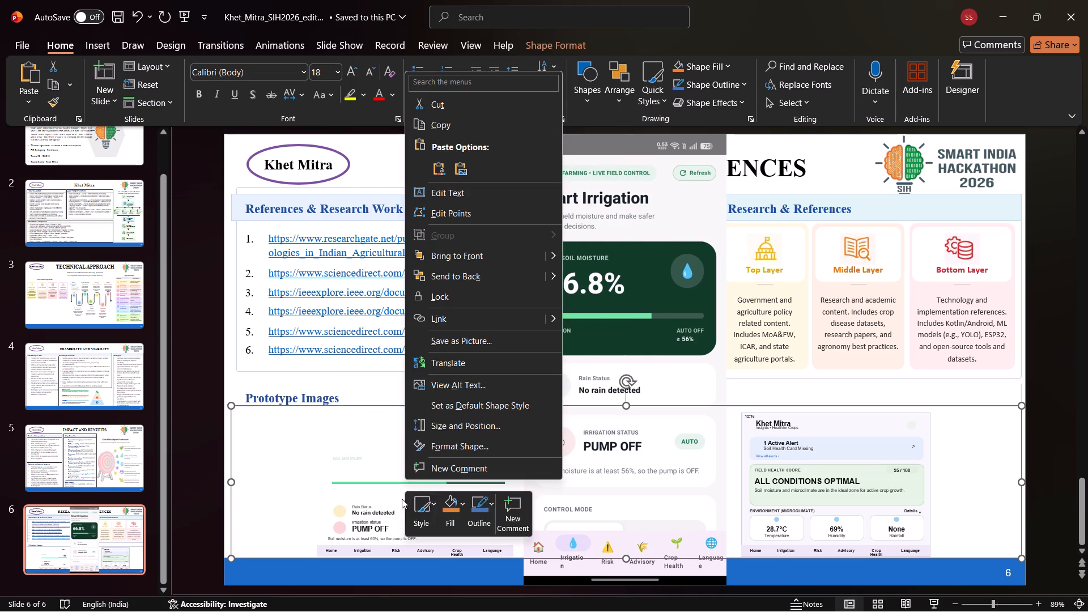
click(389, 514)
double_click(381, 524)
right_click(417, 510)
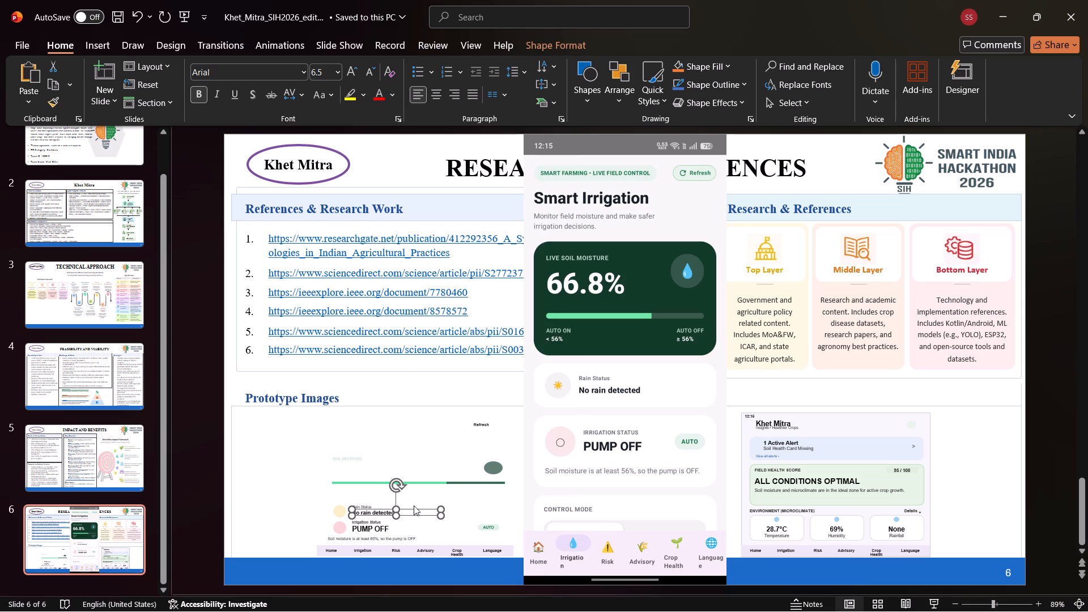
click(458, 140)
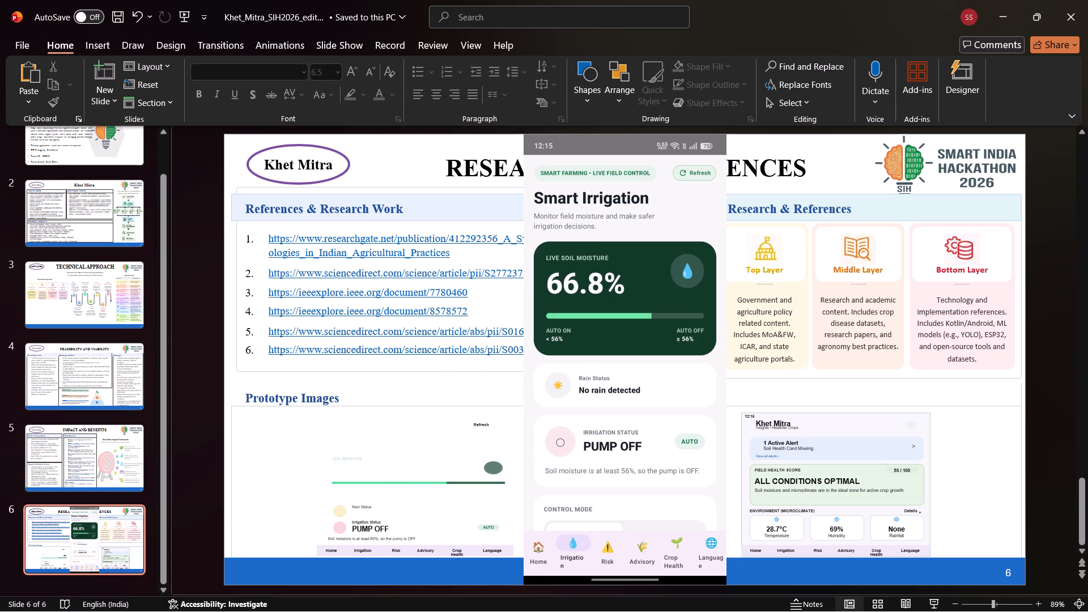
Cut the white background panel and the pale blue panel beneath it from the Prototype Images section.
click(391, 477)
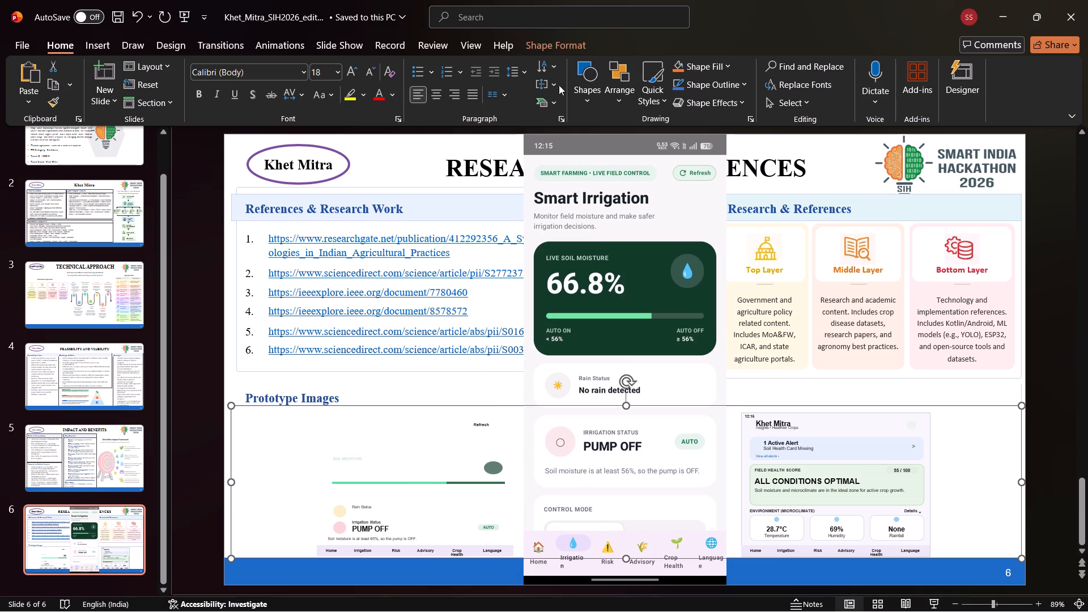
right_click(505, 417)
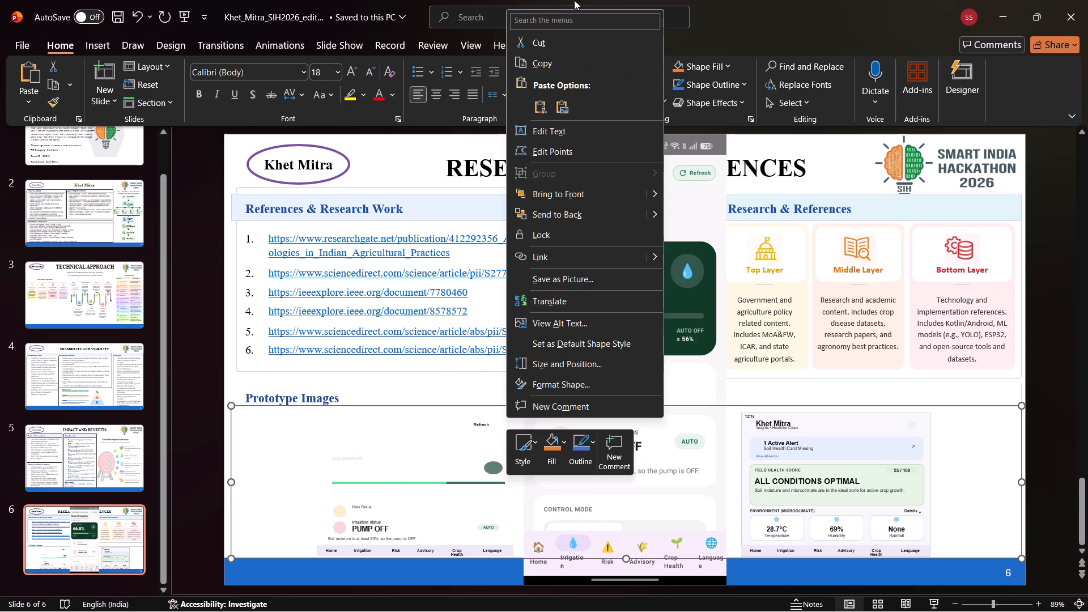
click(551, 41)
click(465, 482)
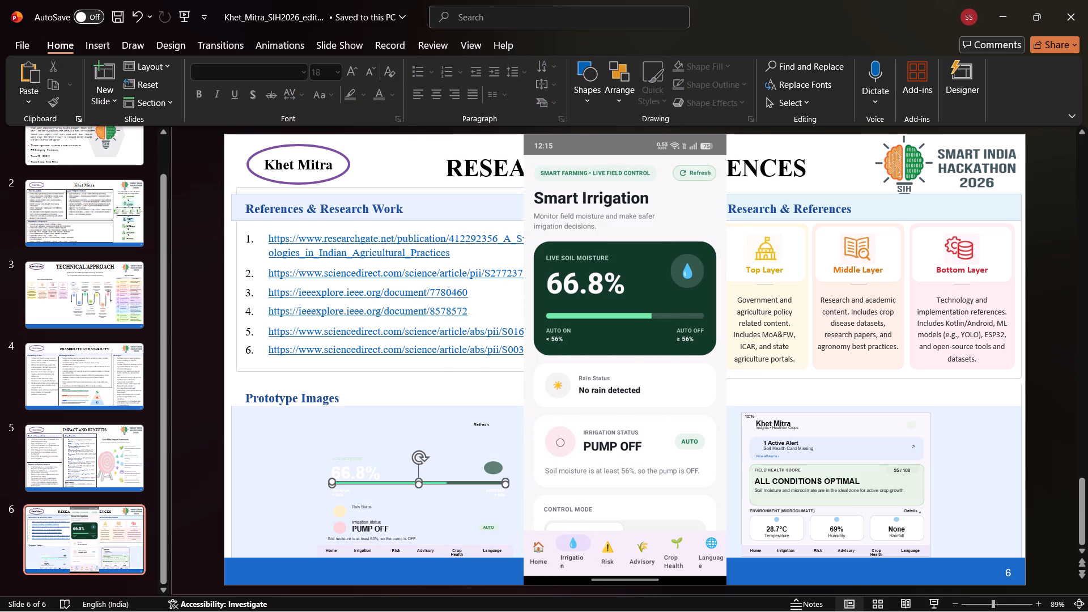
right_click(469, 475)
click(504, 104)
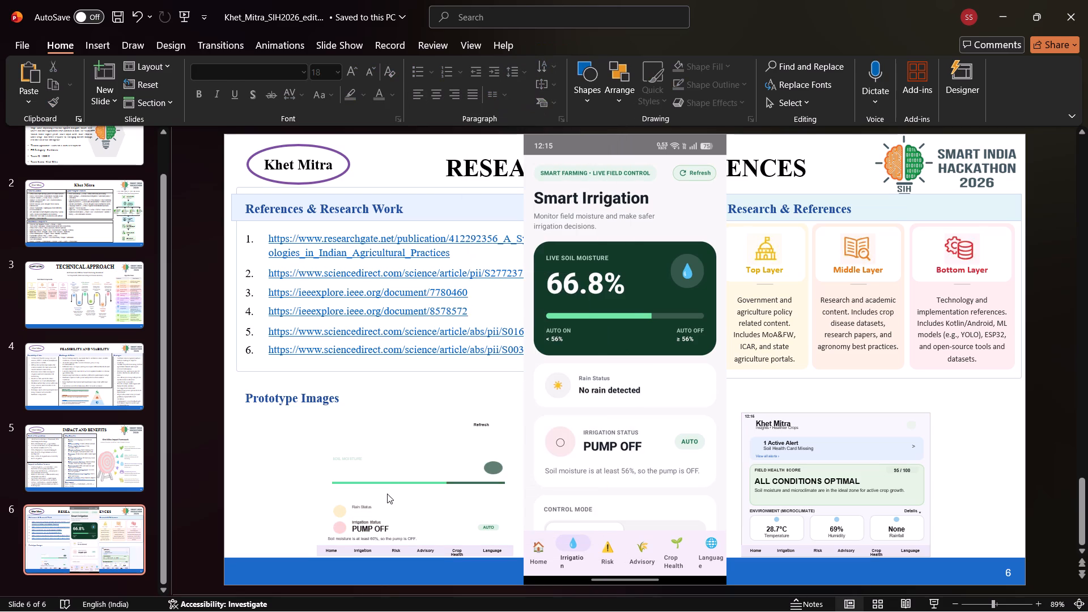
Cut the green part of the moisture progress bar and the Irrigation Status label from the mock-up.
double_click(392, 479)
right_click(451, 478)
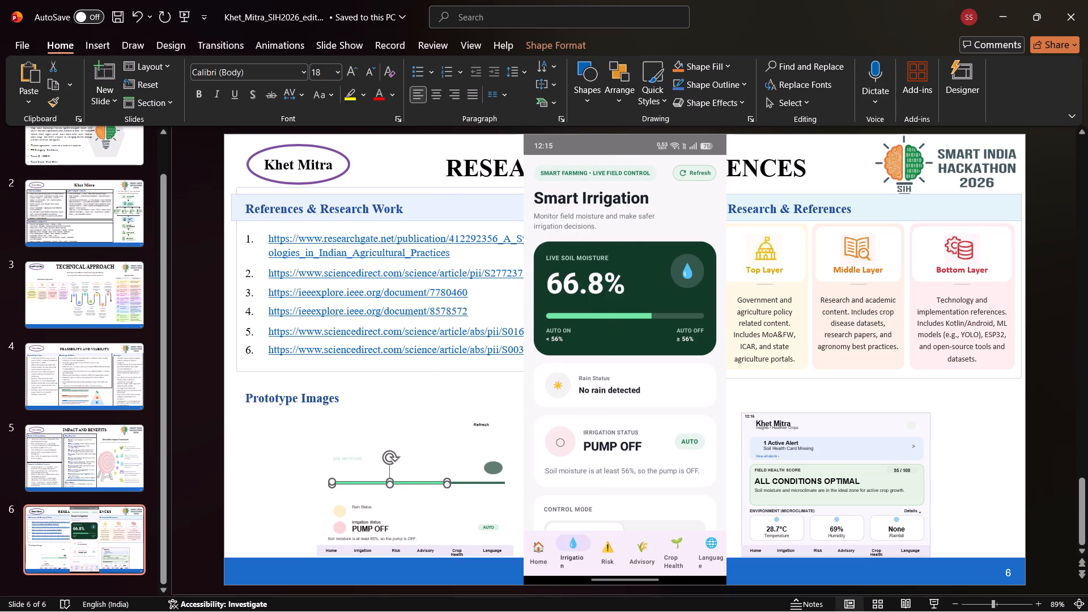
click(478, 102)
click(365, 522)
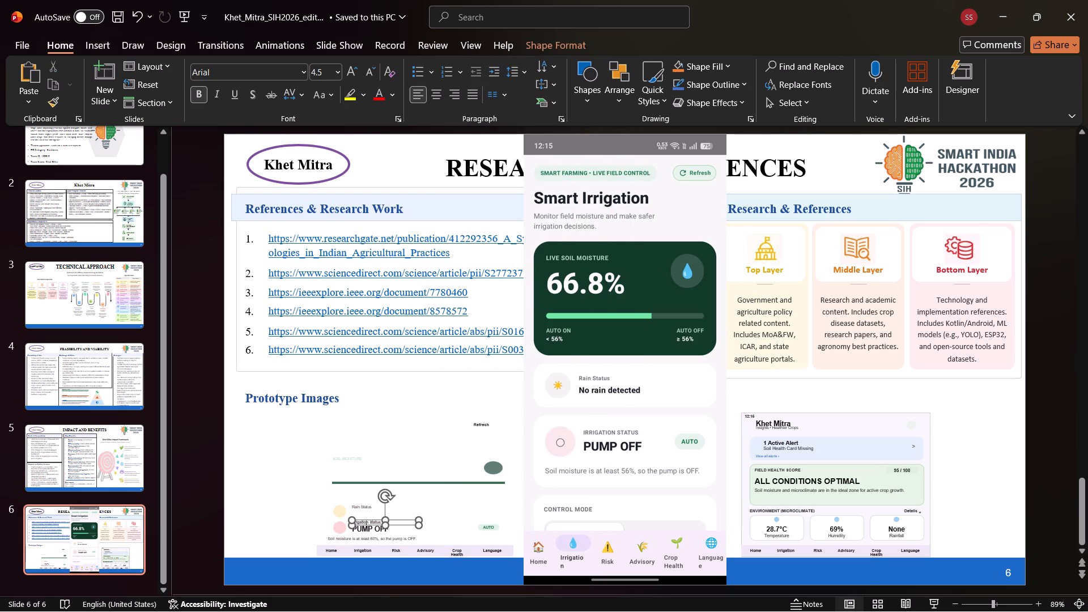
right_click(405, 518)
click(431, 137)
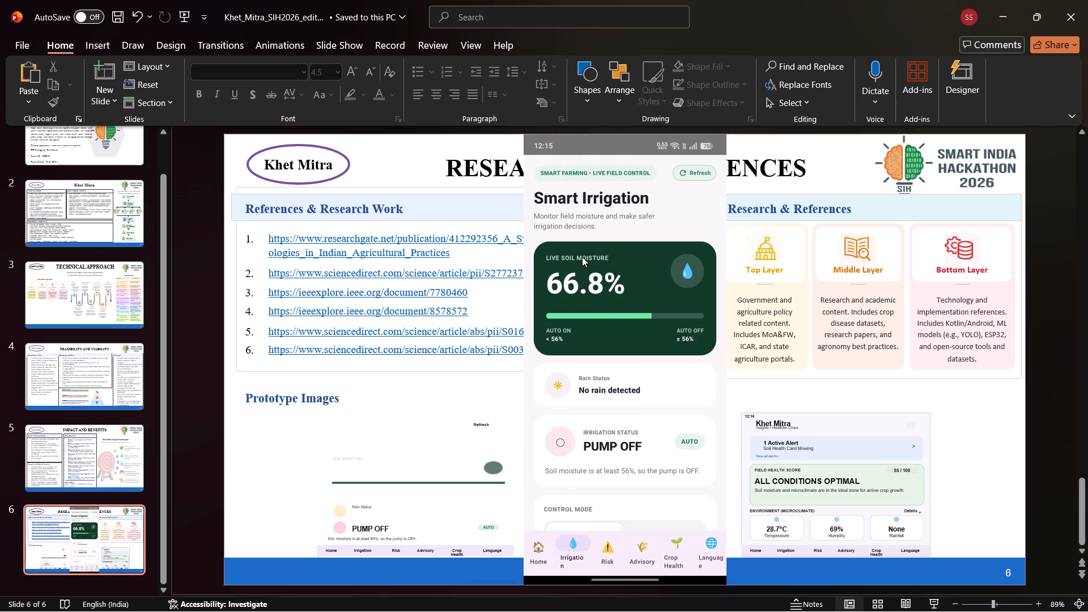
Shorten the Smart Irrigation app screenshot from its top and bottom edges, keeping its width, so it ends above the footer band.
click(608, 311)
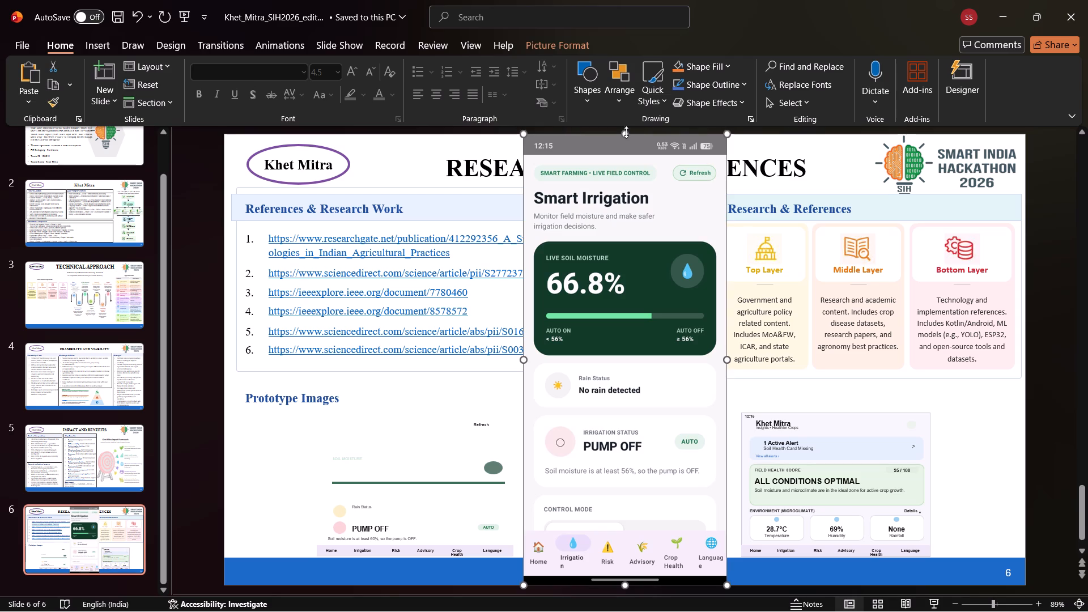
drag(624, 136, 626, 148)
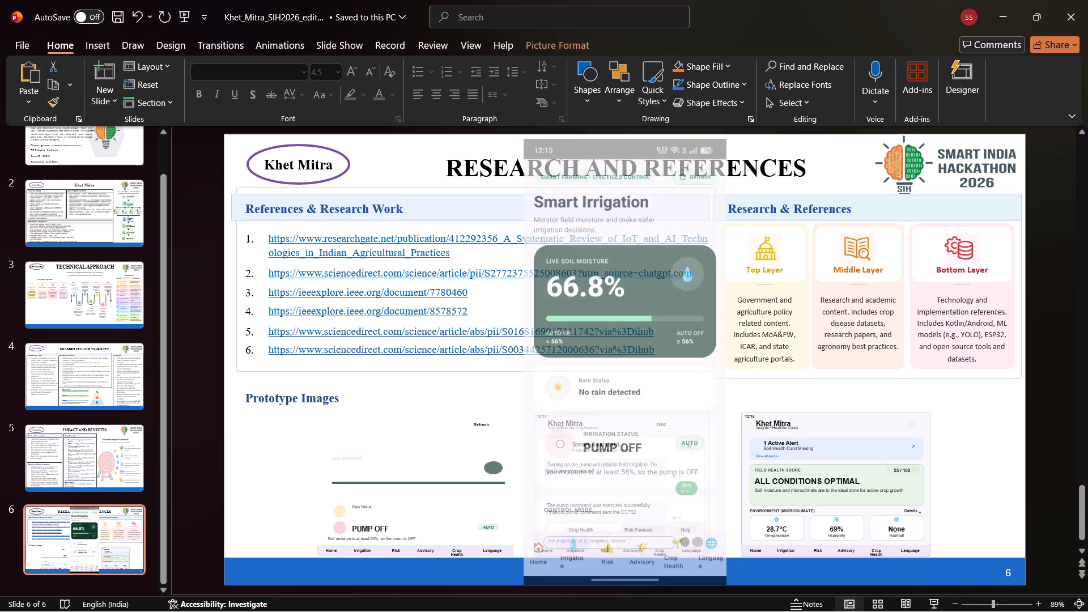
drag(626, 148, 628, 316)
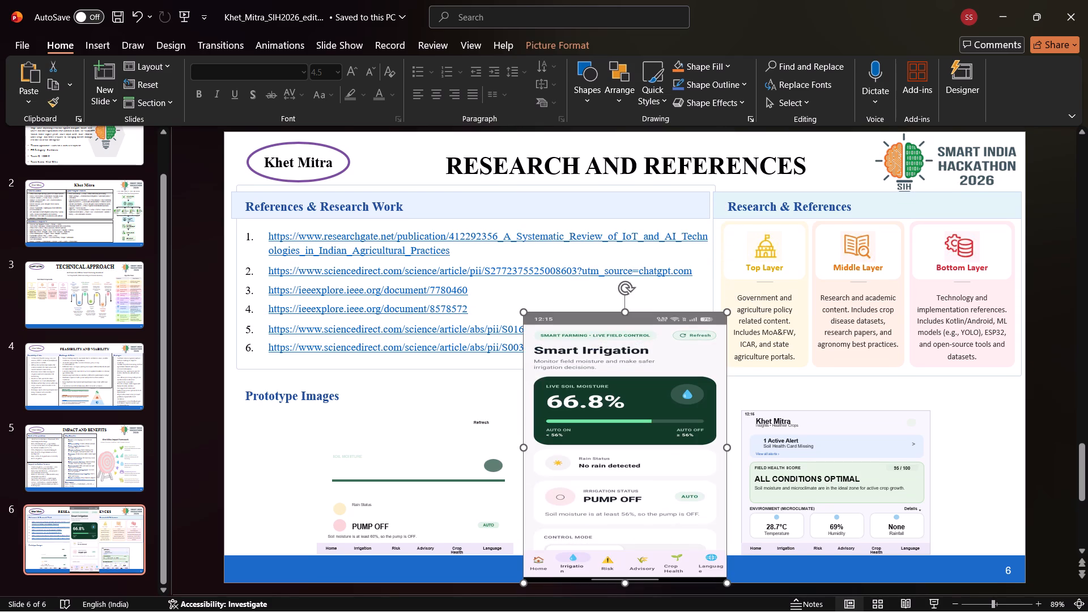
drag(626, 583, 622, 549)
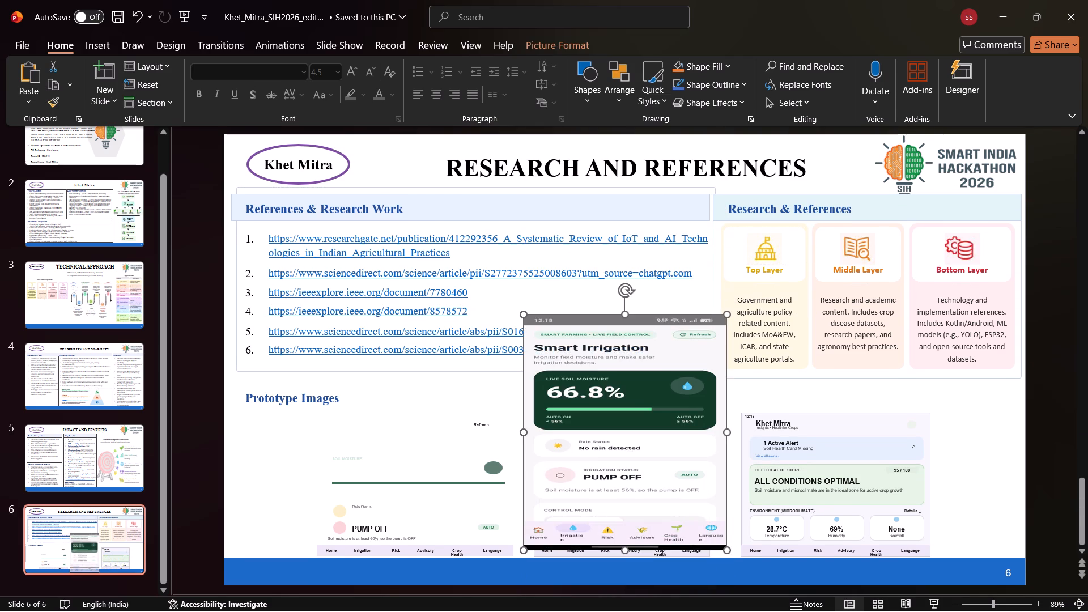
Move the Smart Irrigation screenshot over the leftover mock-up pieces and stretch it to about 14.45 cm tall.
drag(614, 423, 441, 475)
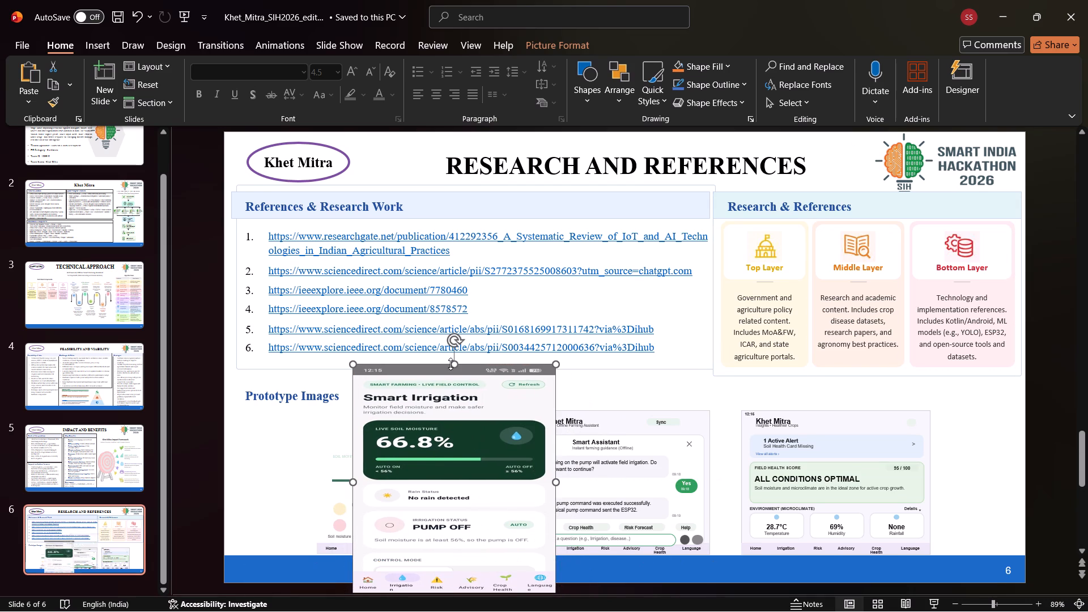
drag(454, 364, 458, 407)
drag(454, 512, 453, 499)
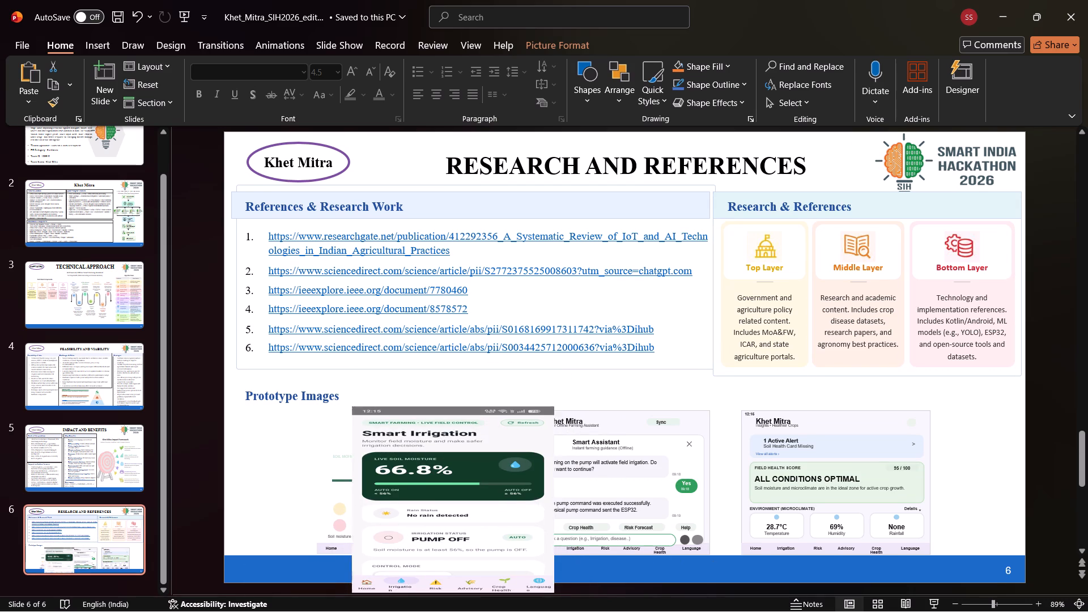
drag(453, 499, 451, 486)
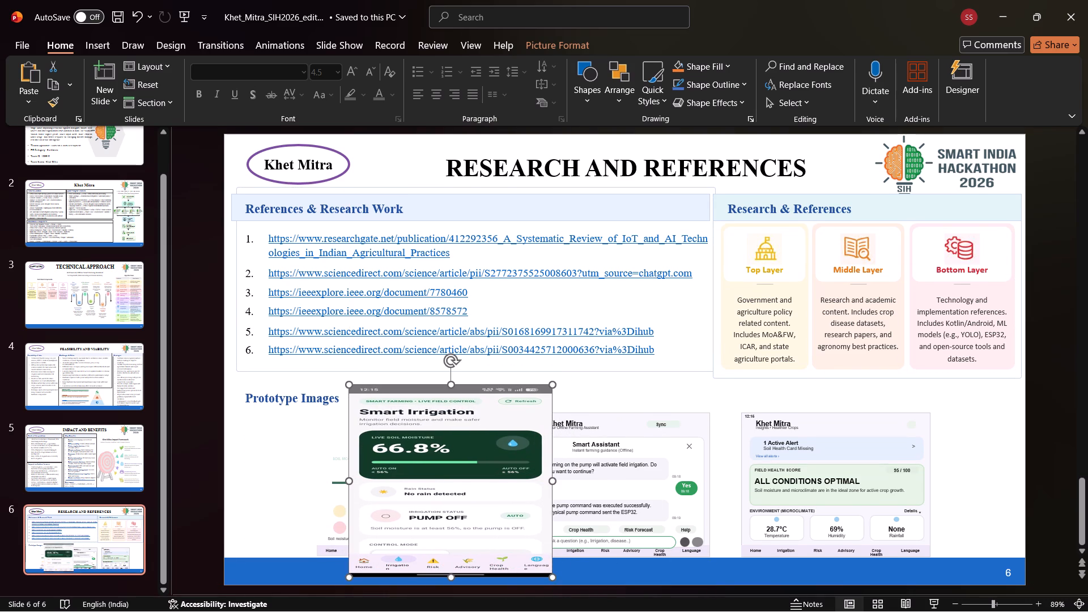
drag(451, 385, 464, 234)
Open the size and position settings of the Smart Irrigation screenshot.
click(443, 320)
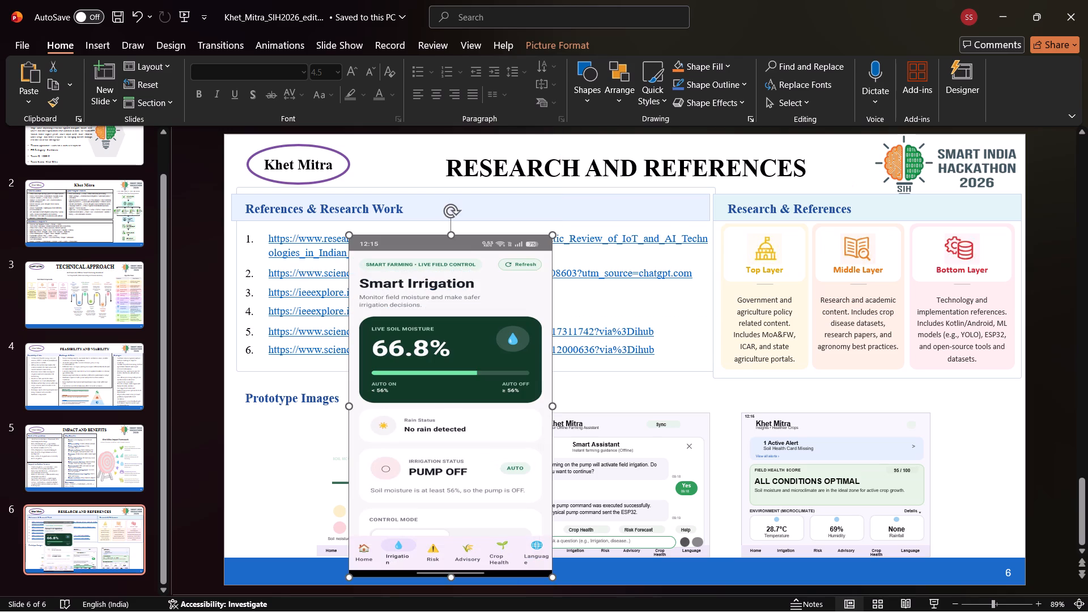
right_click(445, 320)
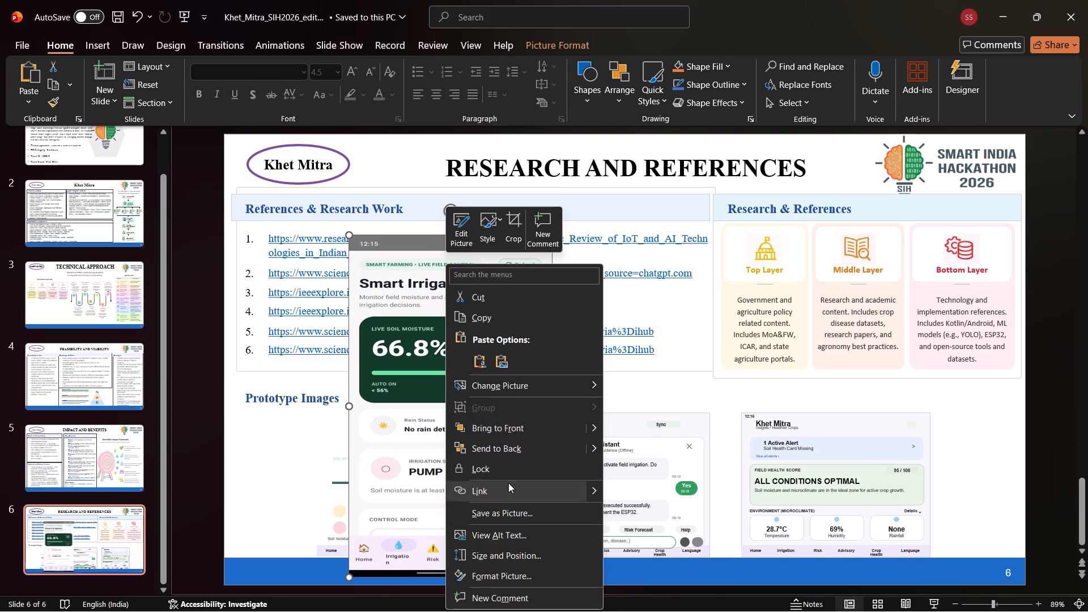
click(532, 558)
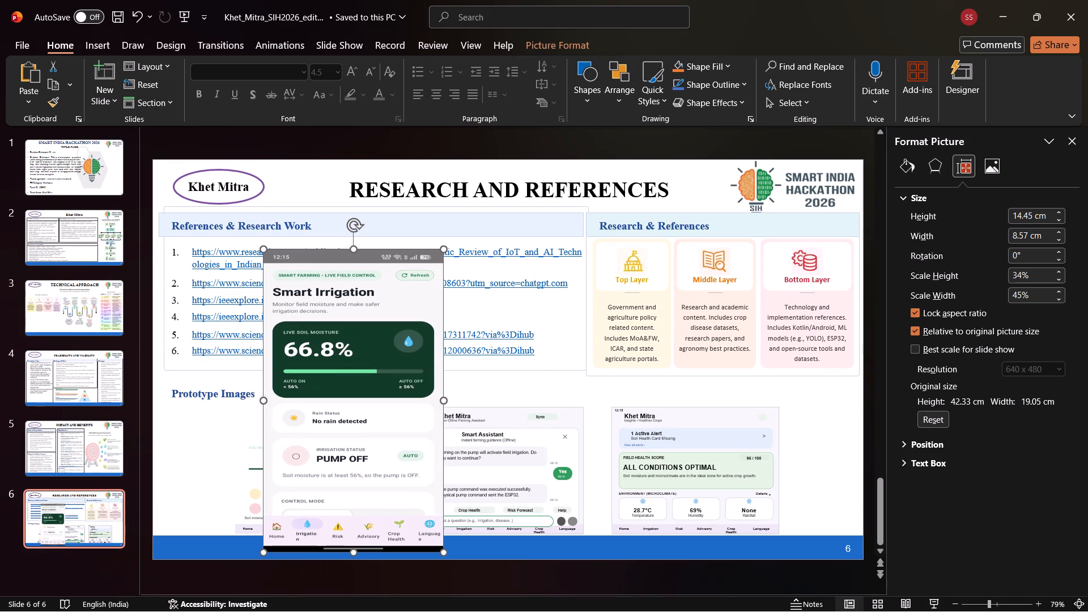
click(237, 303)
Crop the phone status bar and the bottom gesture bar off the Smart Irrigation screenshot, leaving it about 13.29 cm tall.
click(357, 345)
right_click(352, 372)
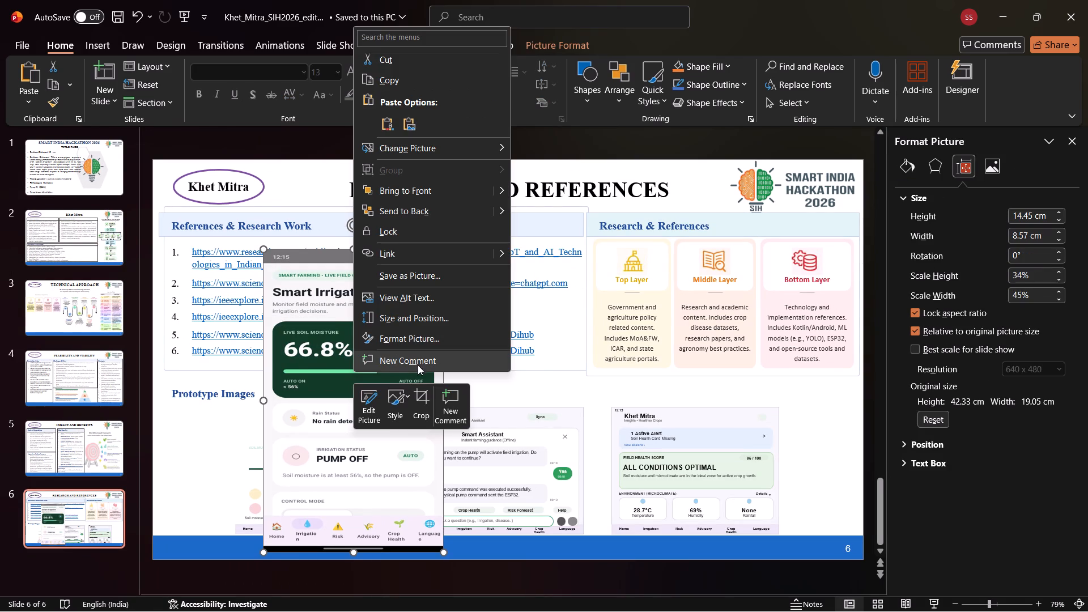
click(416, 392)
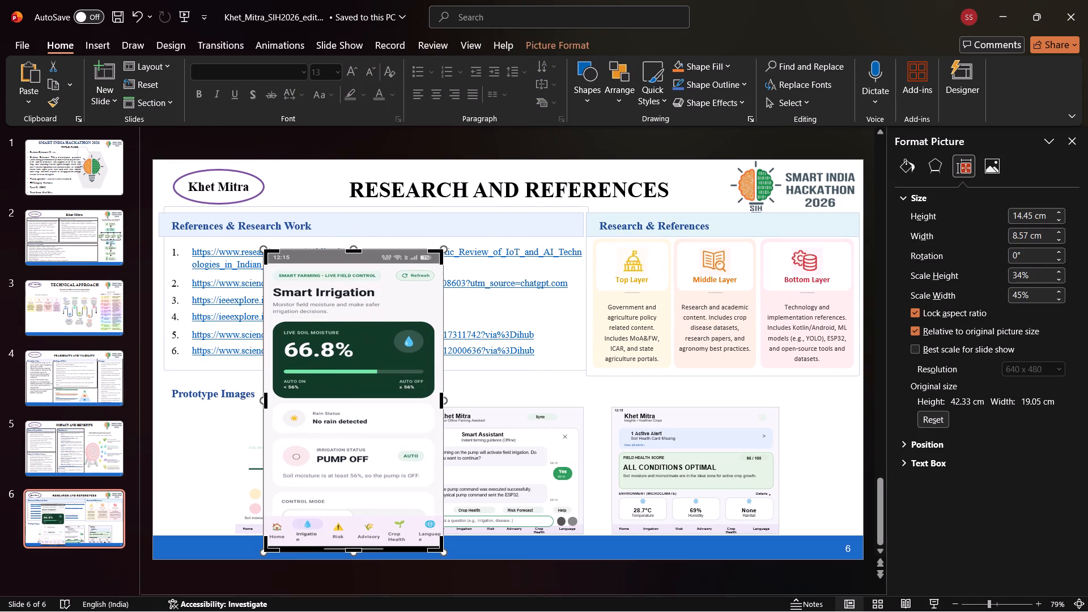
drag(356, 254, 359, 288)
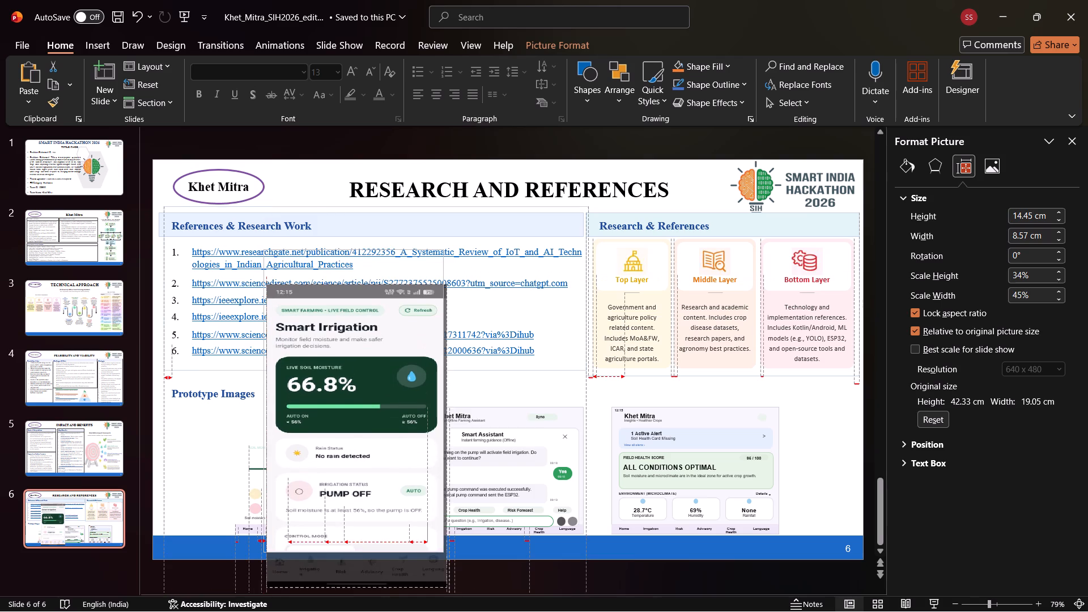
drag(359, 288, 361, 271)
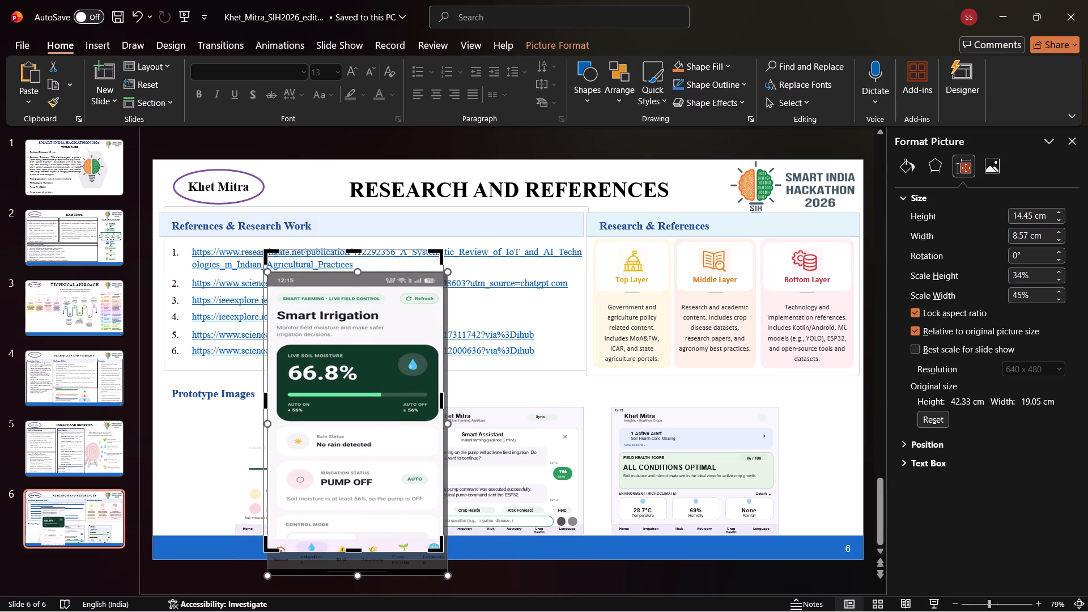
click(355, 546)
drag(355, 546, 354, 531)
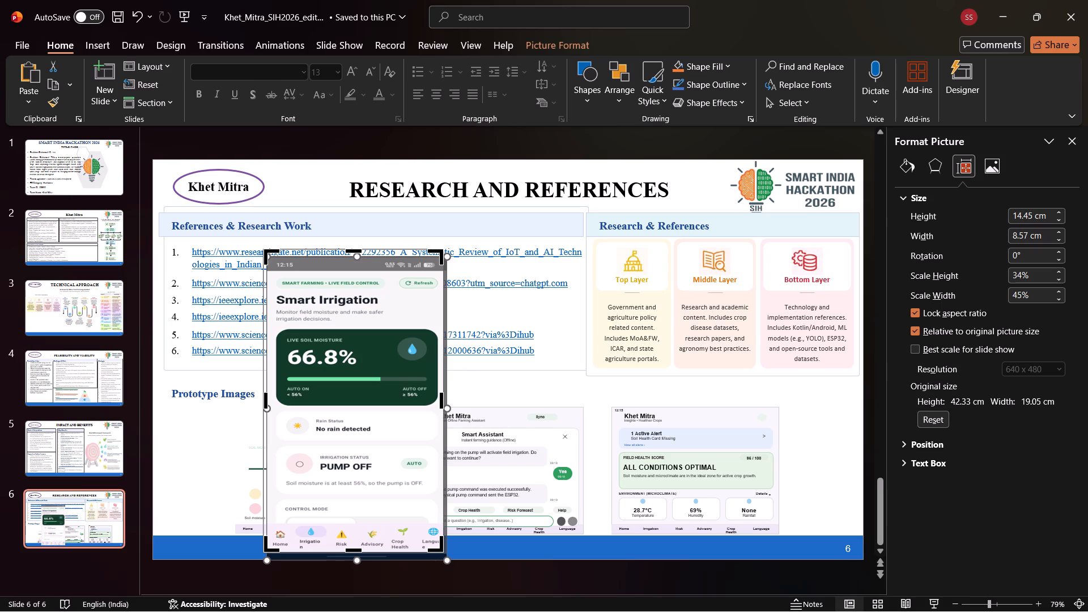
drag(355, 250, 358, 265)
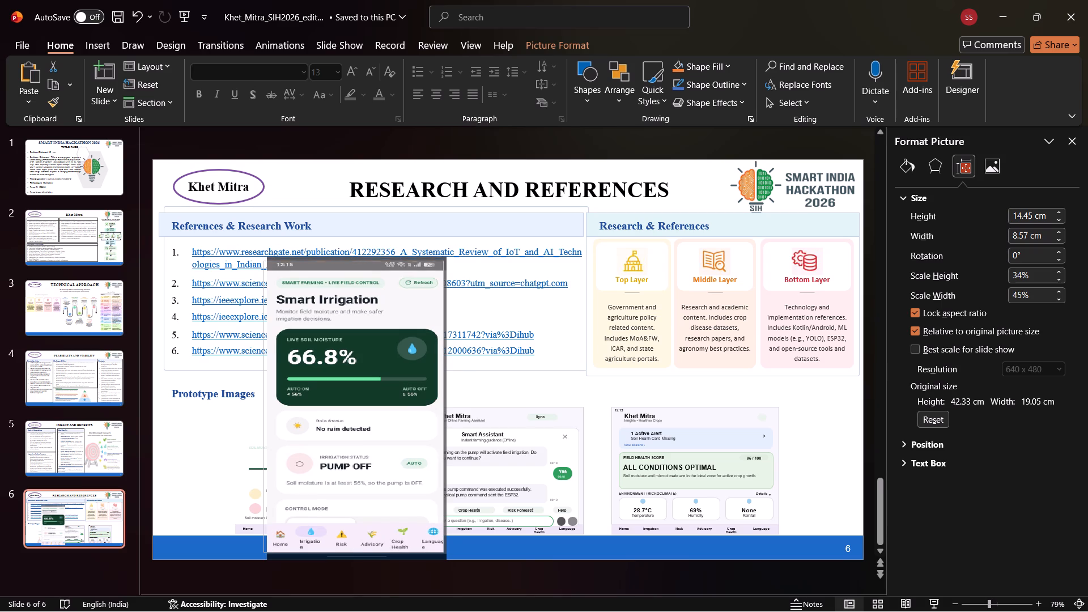
drag(358, 265, 360, 265)
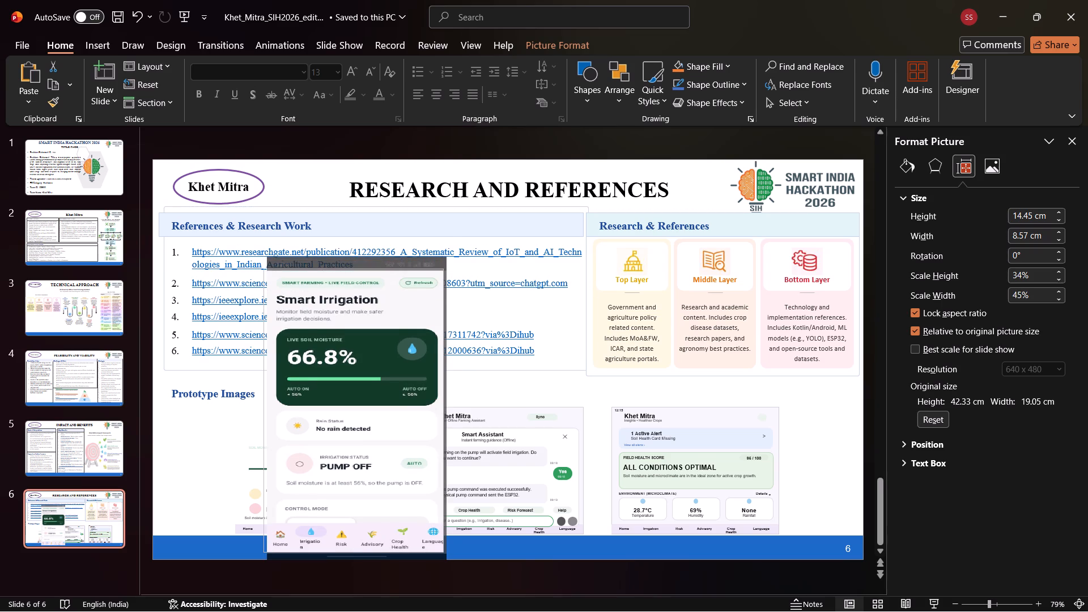
drag(360, 265, 362, 273)
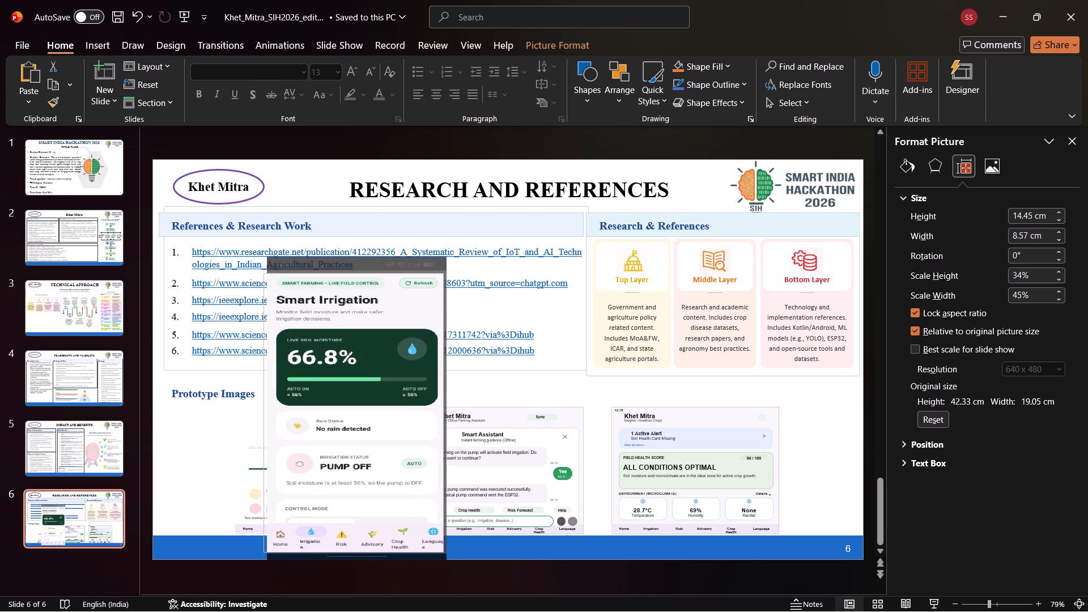
drag(362, 273, 362, 274)
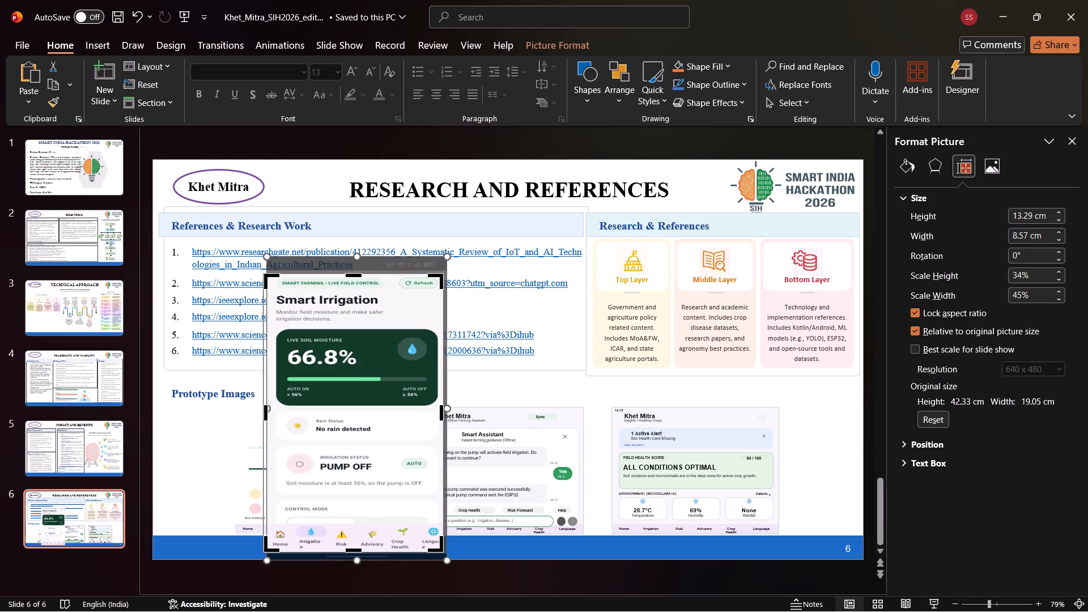
click(535, 394)
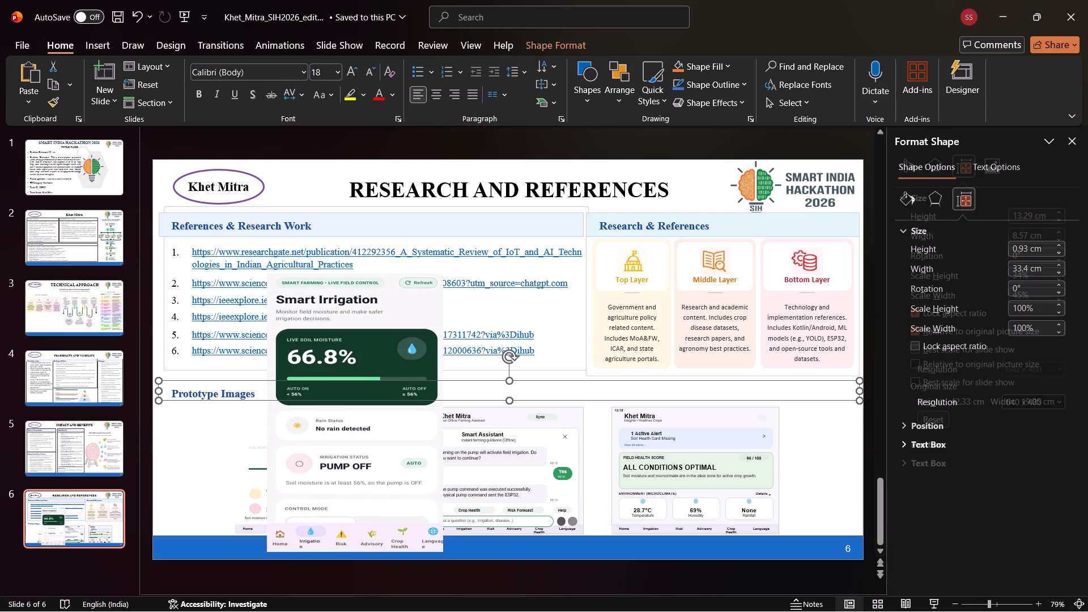
Shrink the cropped screenshot proportionally to about 7.15 × 4.61 cm and place it over the leftover mock-up beside the Prototype Images heading.
click(413, 543)
drag(441, 552, 410, 511)
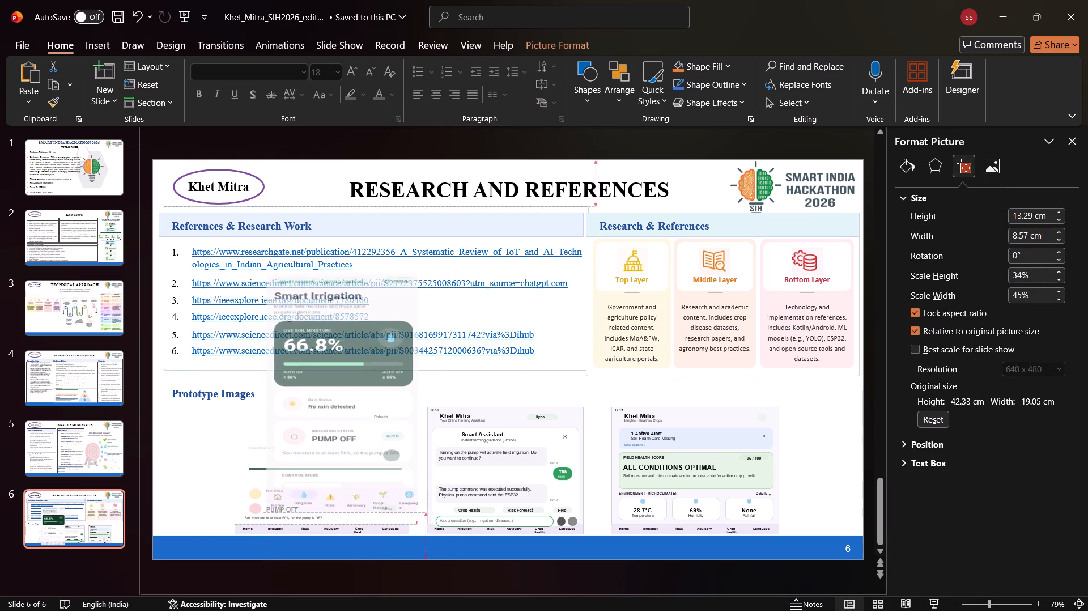
drag(410, 511, 376, 445)
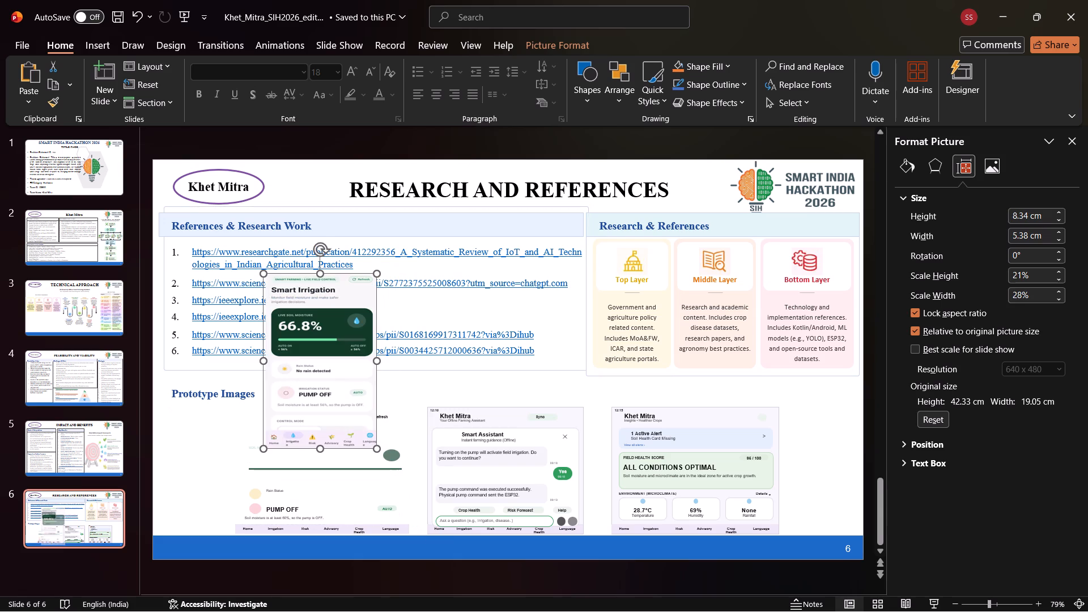
drag(322, 352, 329, 460)
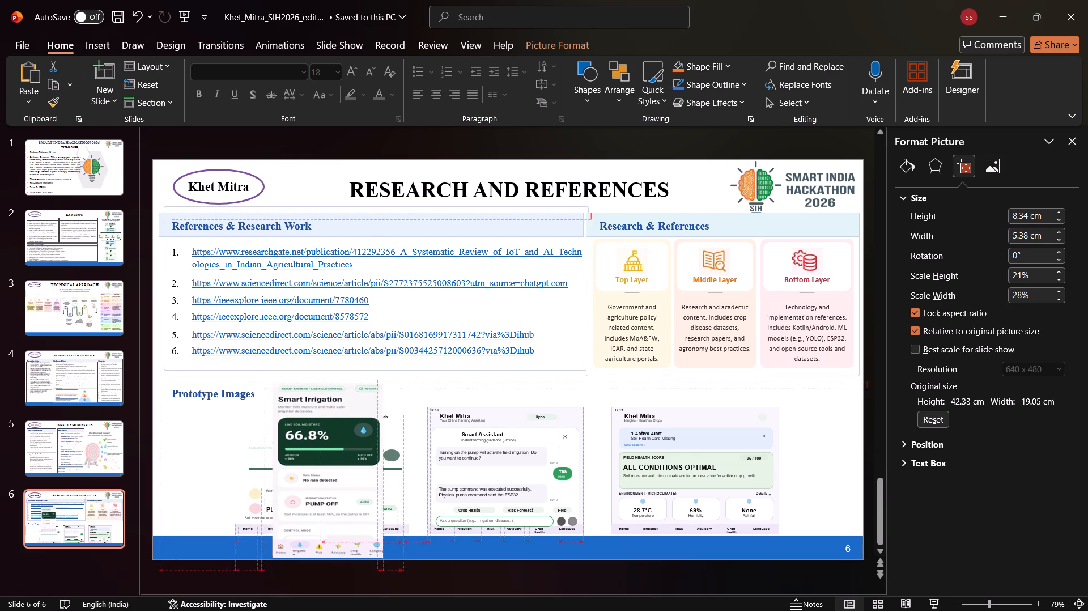
drag(329, 460, 329, 456)
drag(383, 550, 382, 549)
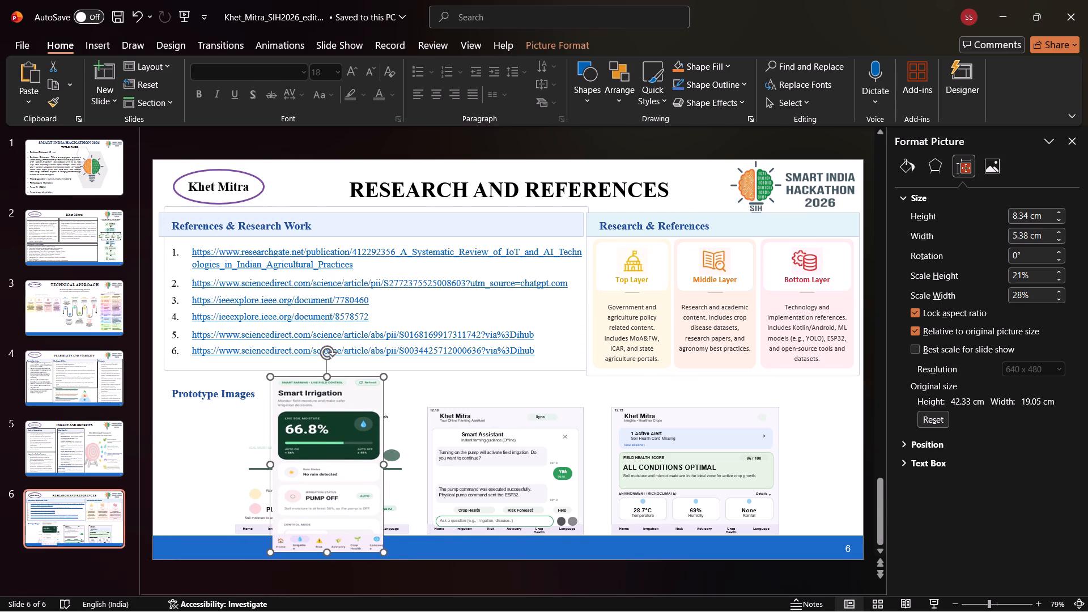
drag(382, 549, 365, 529)
click(329, 466)
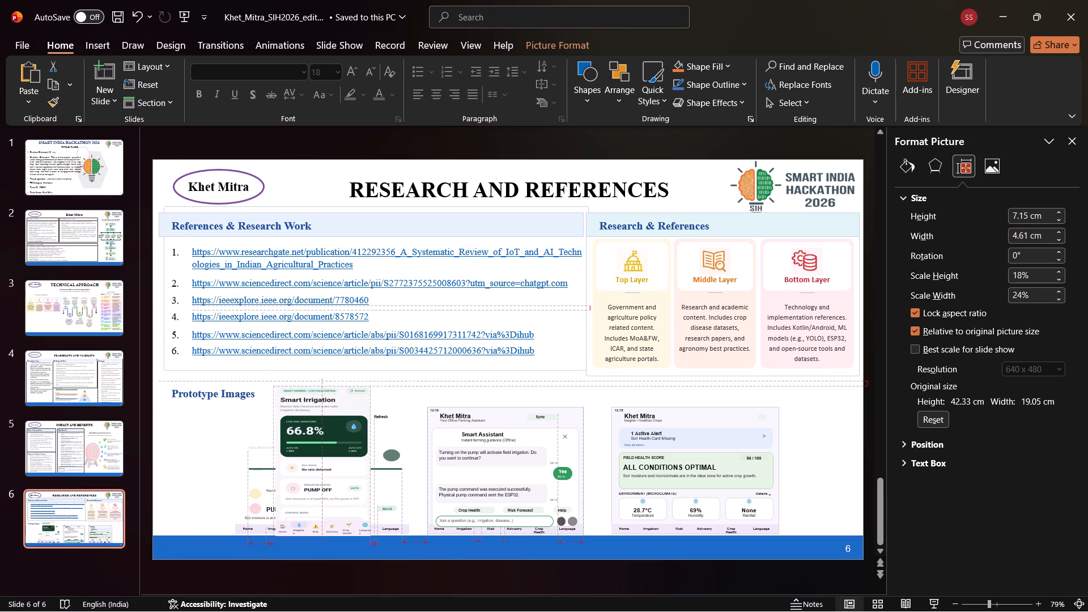
Move the Smart Irrigation screenshot off the leftover mock-up pieces, up over the references list.
click(393, 493)
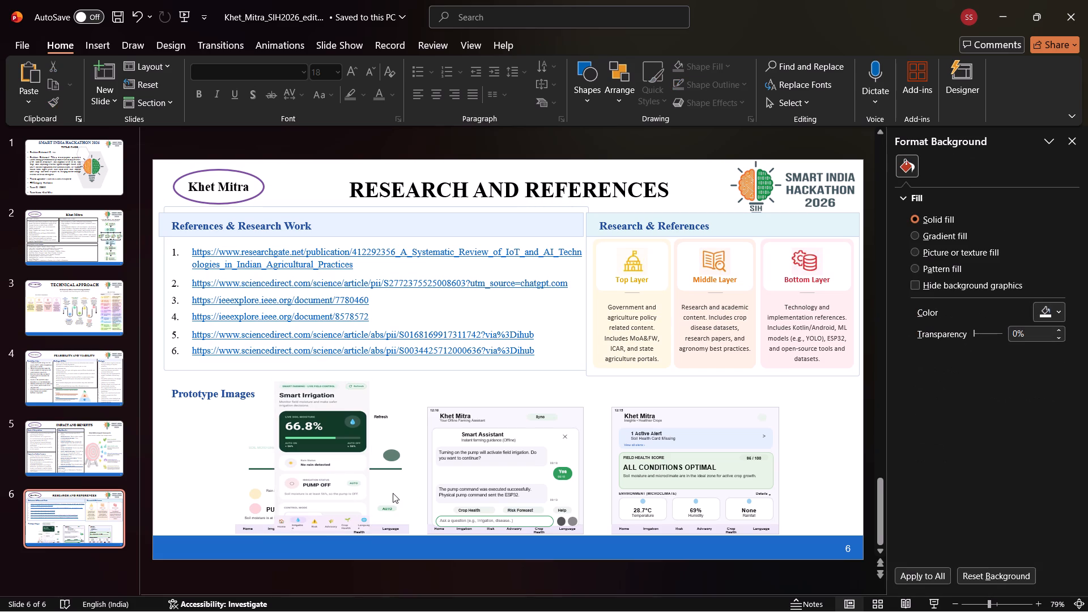
click(393, 493)
drag(329, 388, 427, 330)
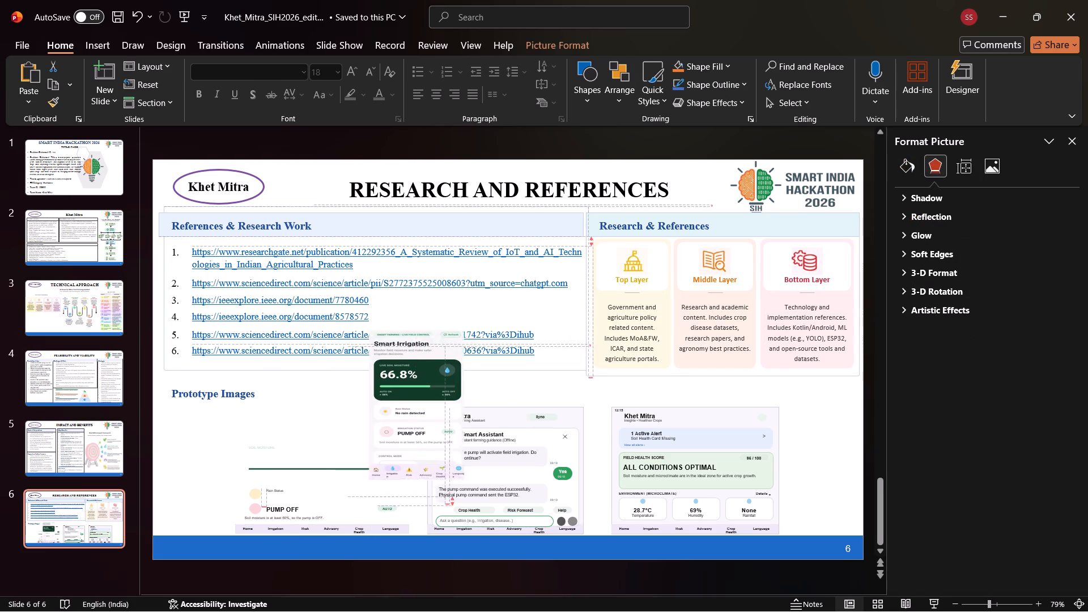
drag(427, 330, 437, 261)
Cut the Advisory label and then the cluster of leftover Smart Irrigation mock-up pieces beside the Smart Assistant mock-up.
click(326, 532)
click(324, 524)
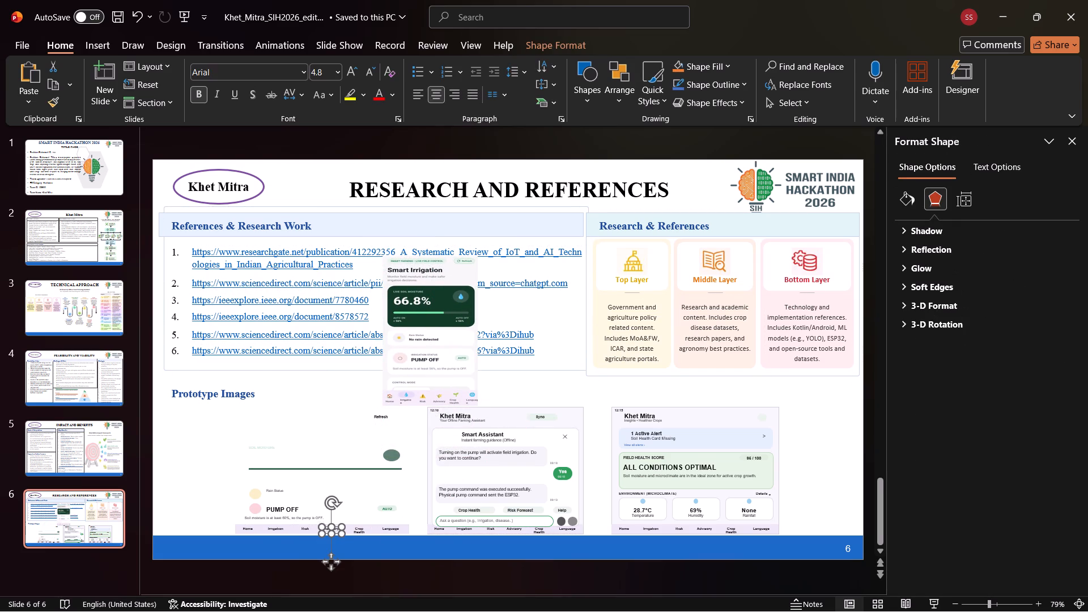
right_click(326, 525)
click(351, 155)
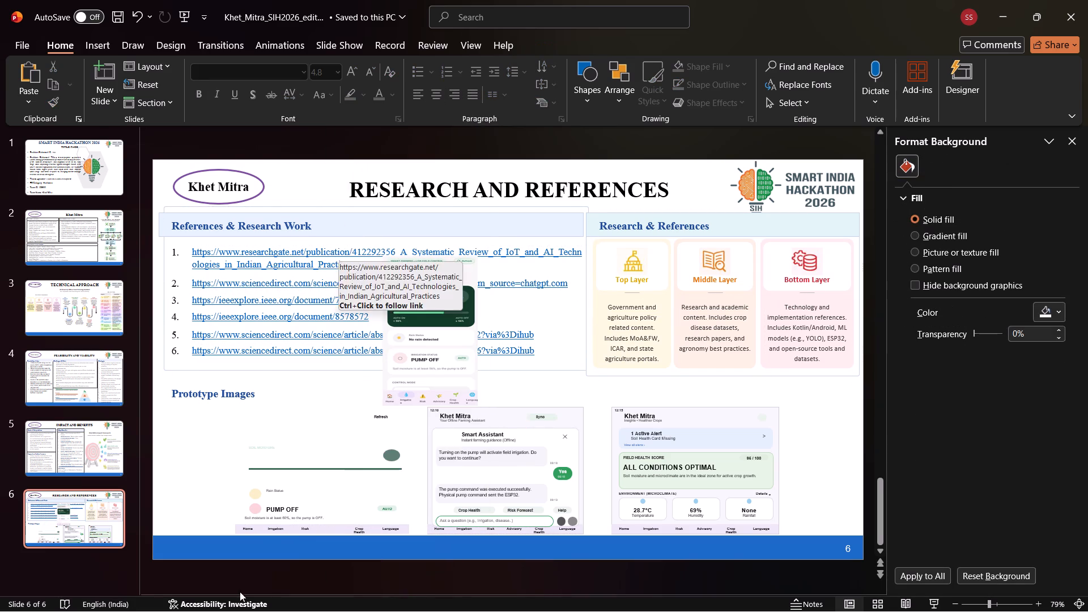
drag(241, 426, 392, 527)
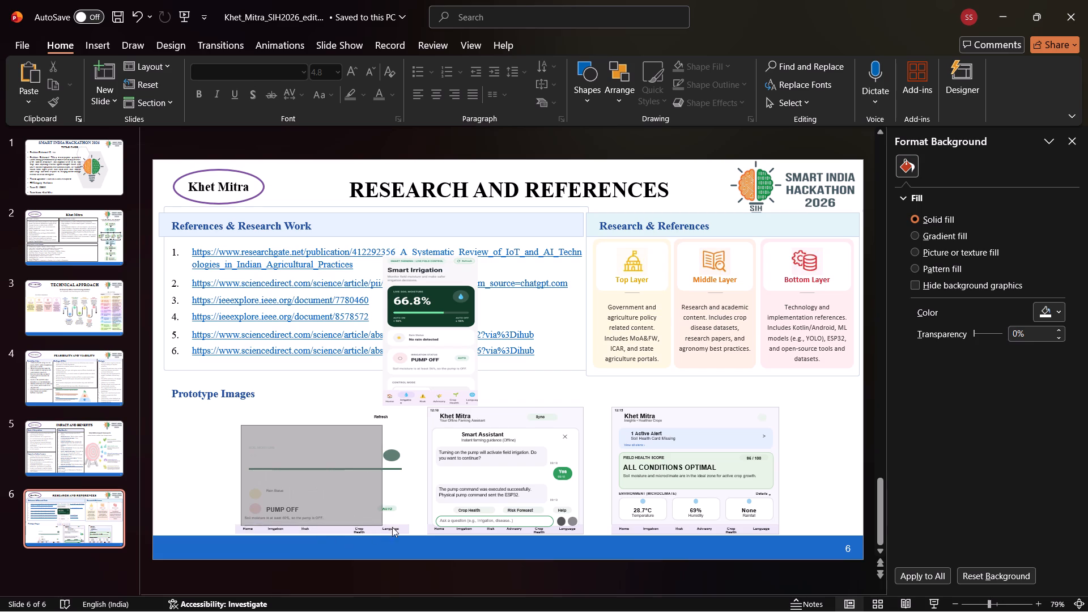
drag(392, 527, 413, 539)
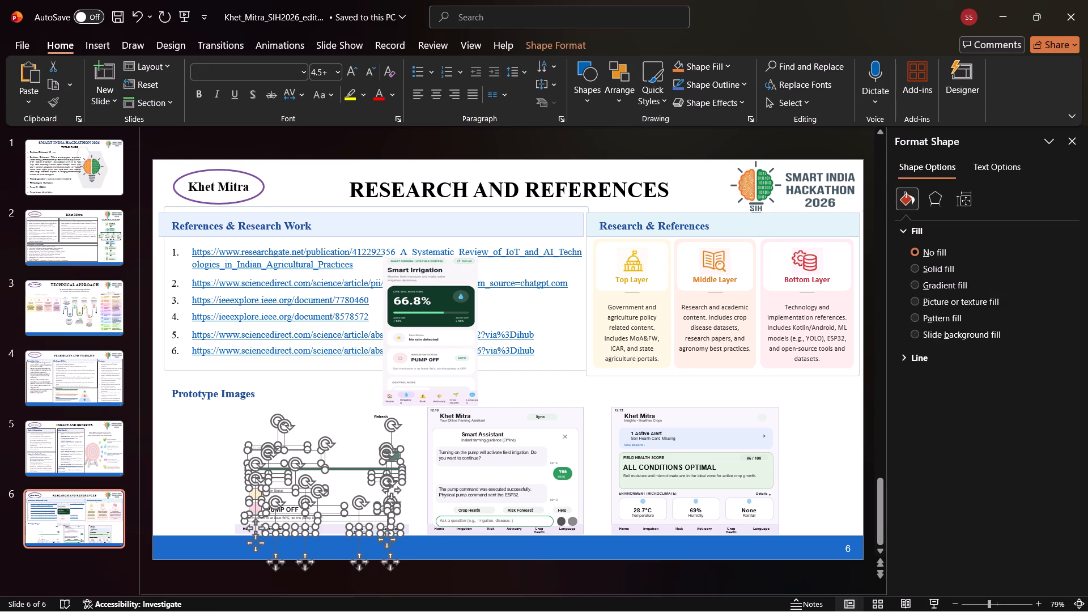
right_click(334, 468)
click(363, 176)
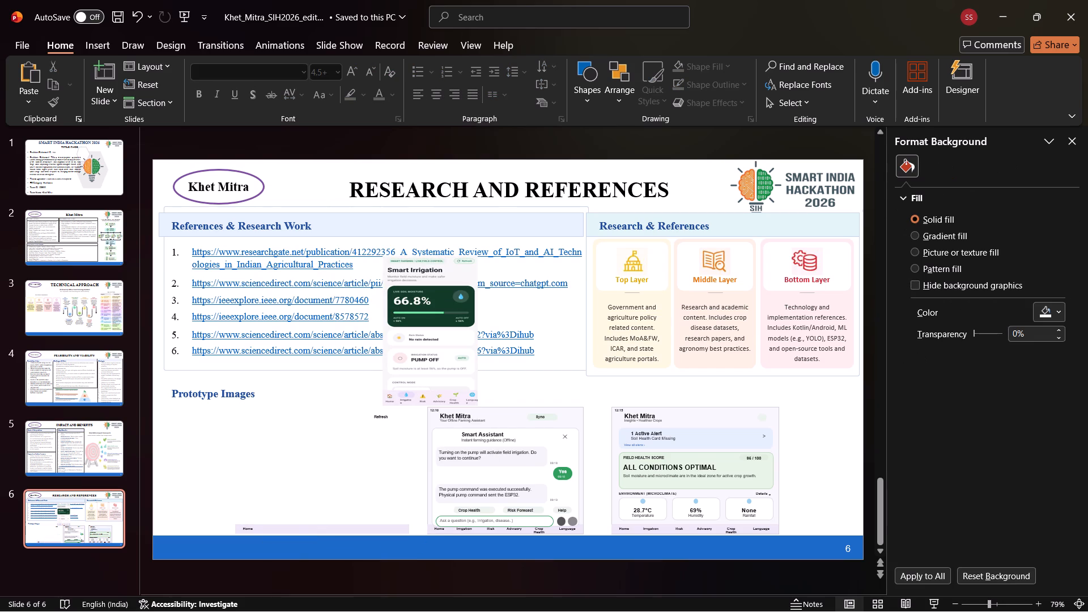
Cut the leftover lavender navigation strip and the stray Refresh label of the old Smart Irrigation mock-up.
click(296, 525)
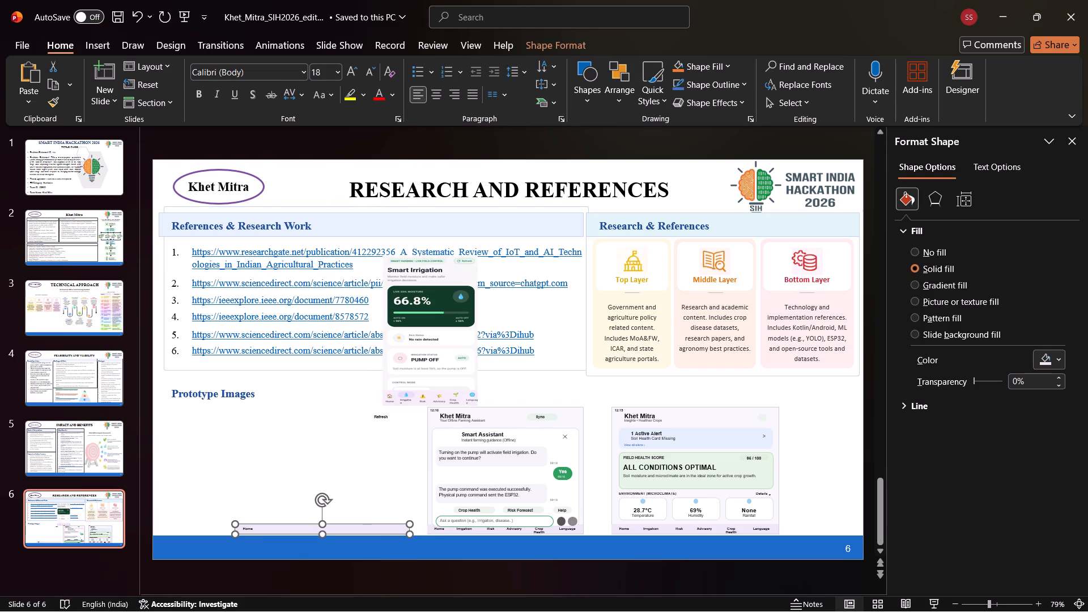
right_click(369, 528)
click(407, 152)
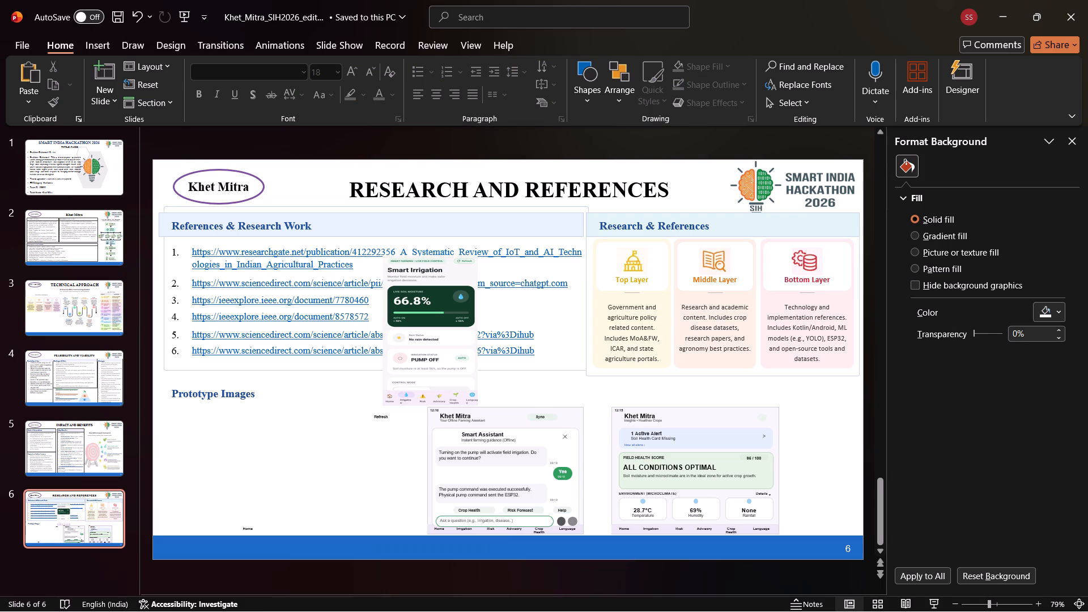
click(377, 420)
right_click(377, 419)
click(411, 52)
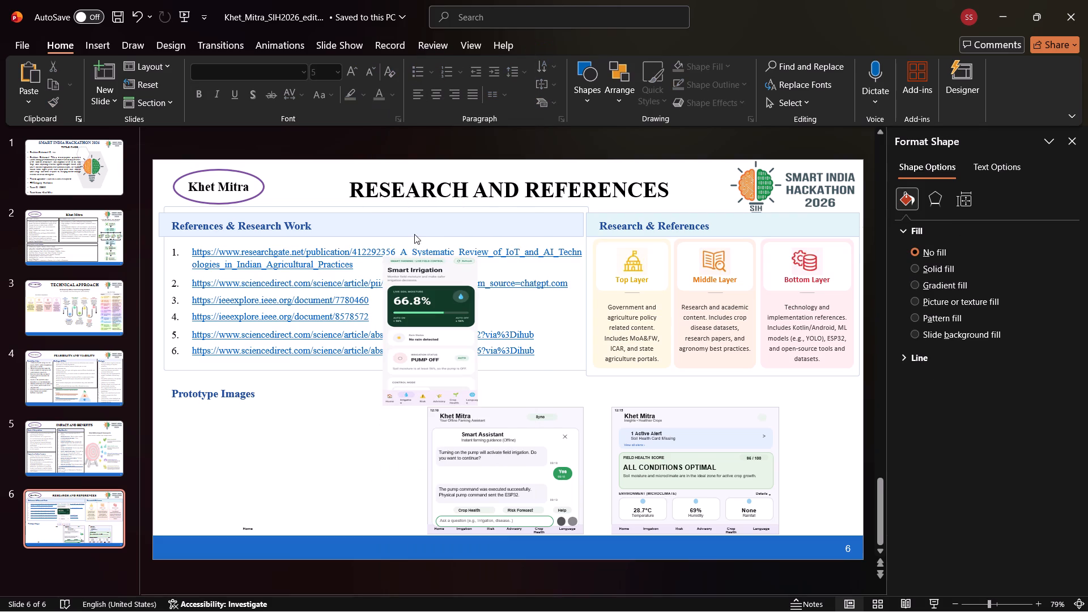
Move the Smart Irrigation screenshot back into the cleared space beside the Prototype Images heading.
drag(426, 341, 308, 464)
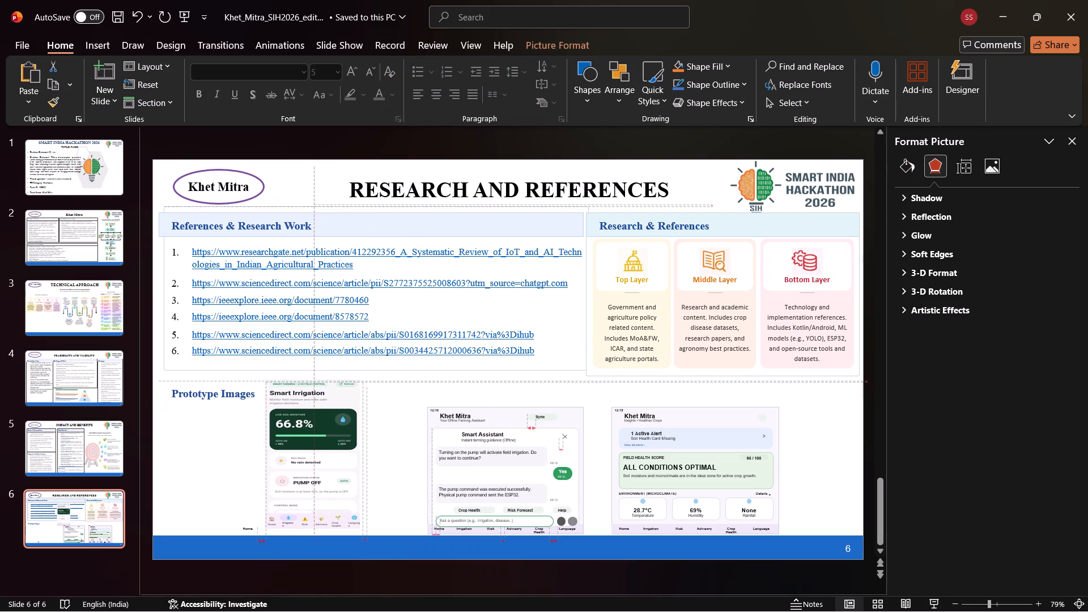
drag(308, 464, 317, 470)
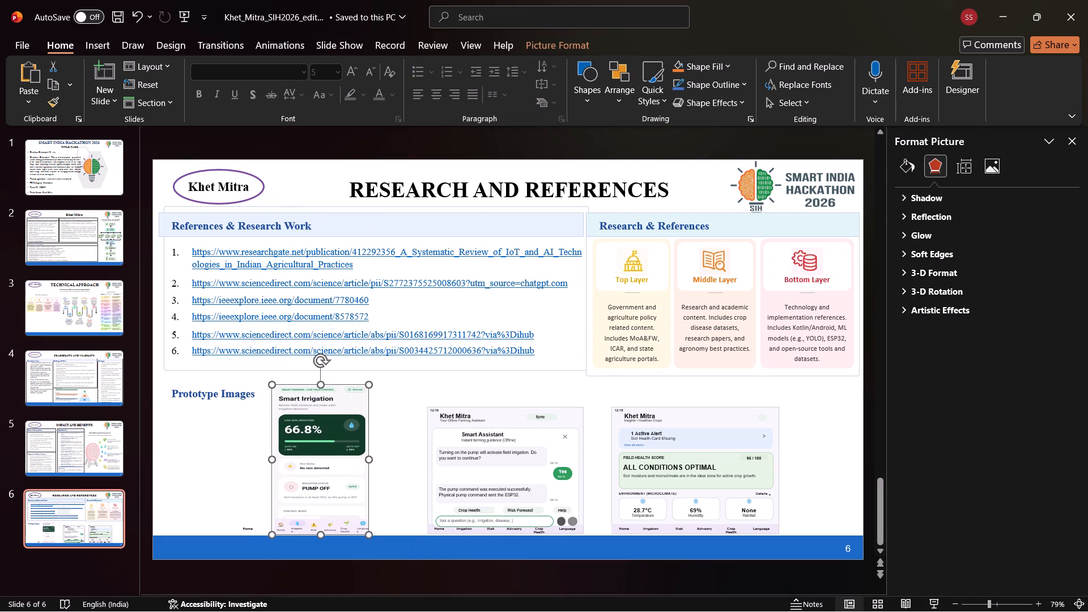
Cut the leftover Home label beside the bottom of the Smart Irrigation screenshot.
click(249, 529)
right_click(249, 529)
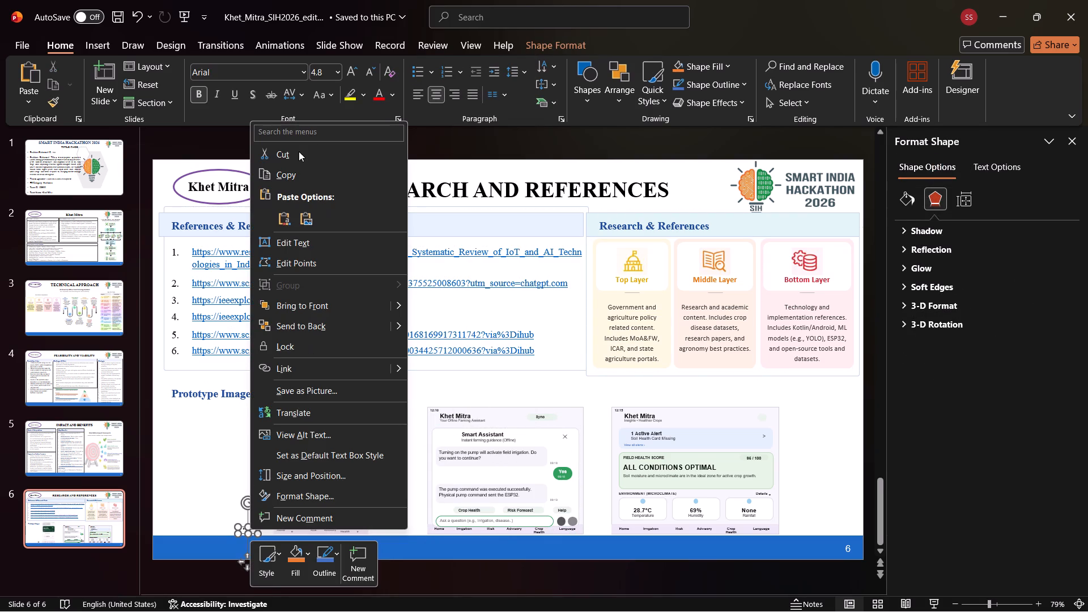
click(299, 151)
Move the blank white strip at the Prototype Images heading down across the lower part of the mock-ups, past the slide's edge.
drag(410, 389, 444, 443)
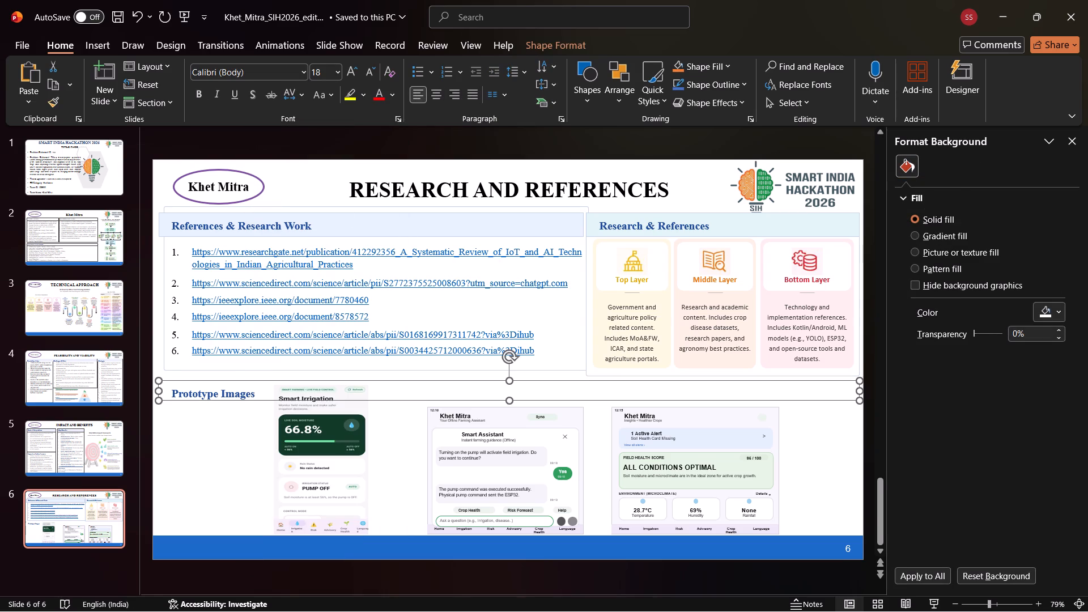
drag(444, 443, 500, 511)
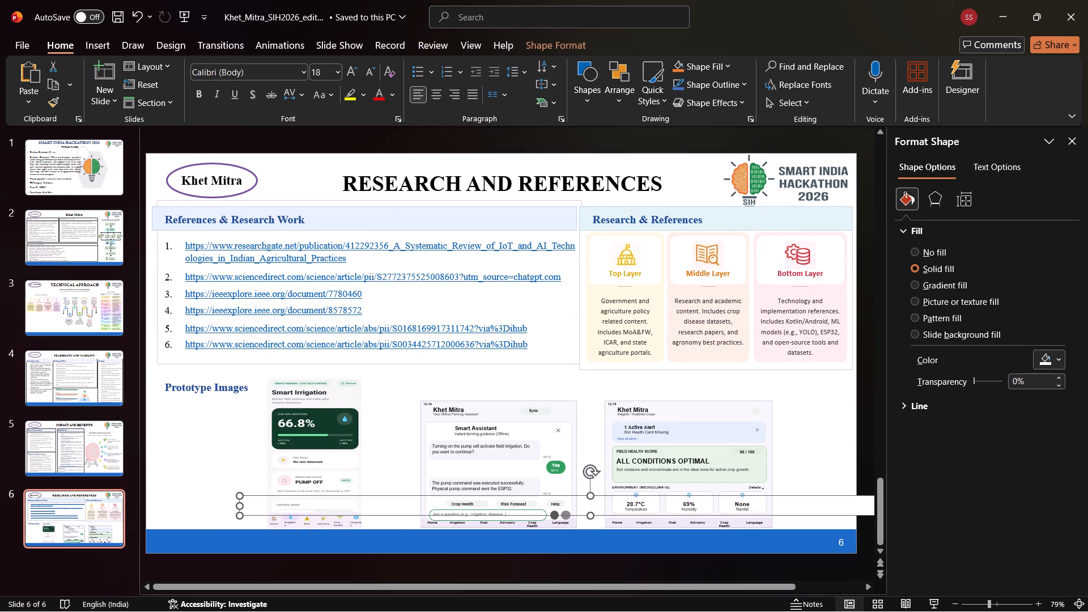
Cut the "Ask a question" placeholder text from the Smart Assistant mock-up.
right_click(534, 513)
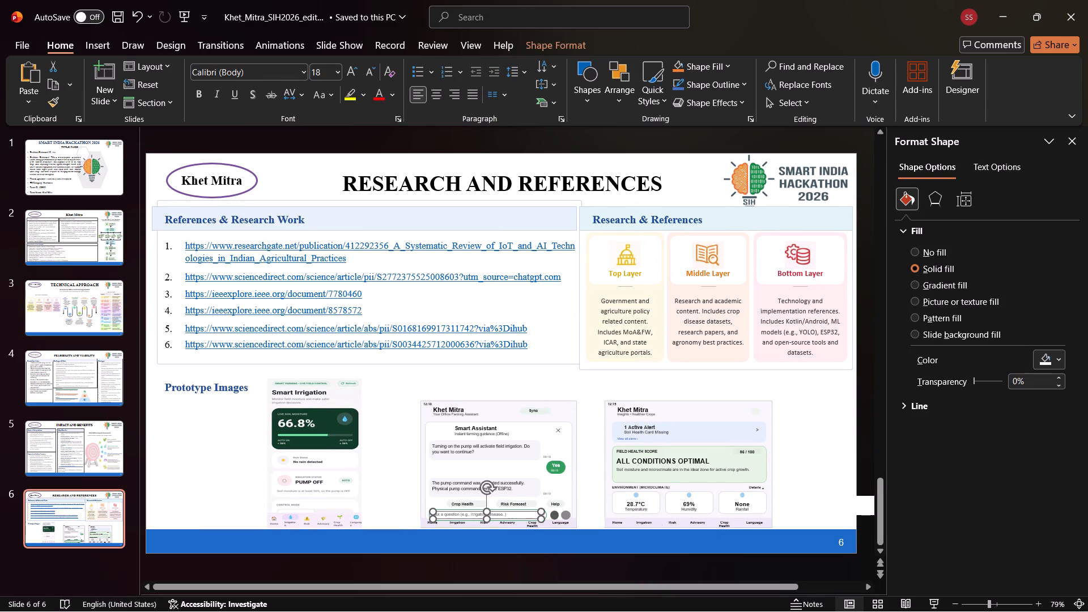
click(566, 138)
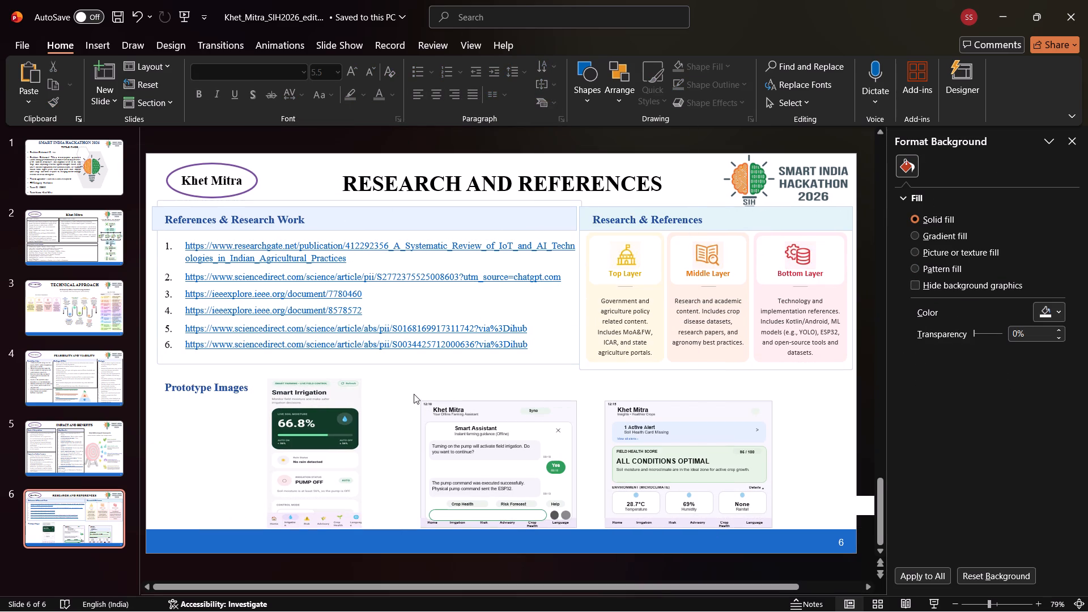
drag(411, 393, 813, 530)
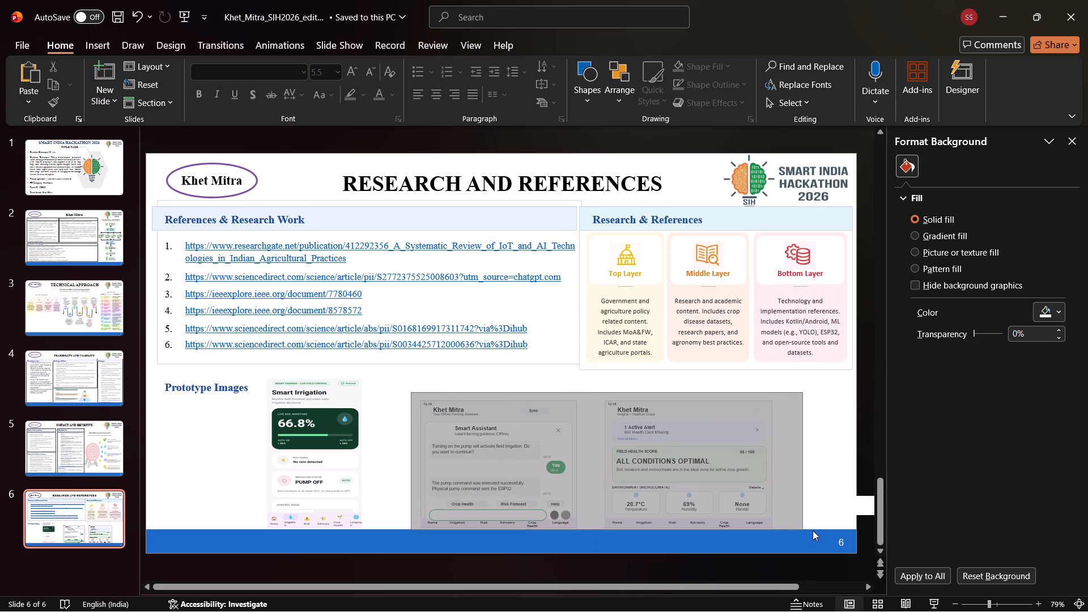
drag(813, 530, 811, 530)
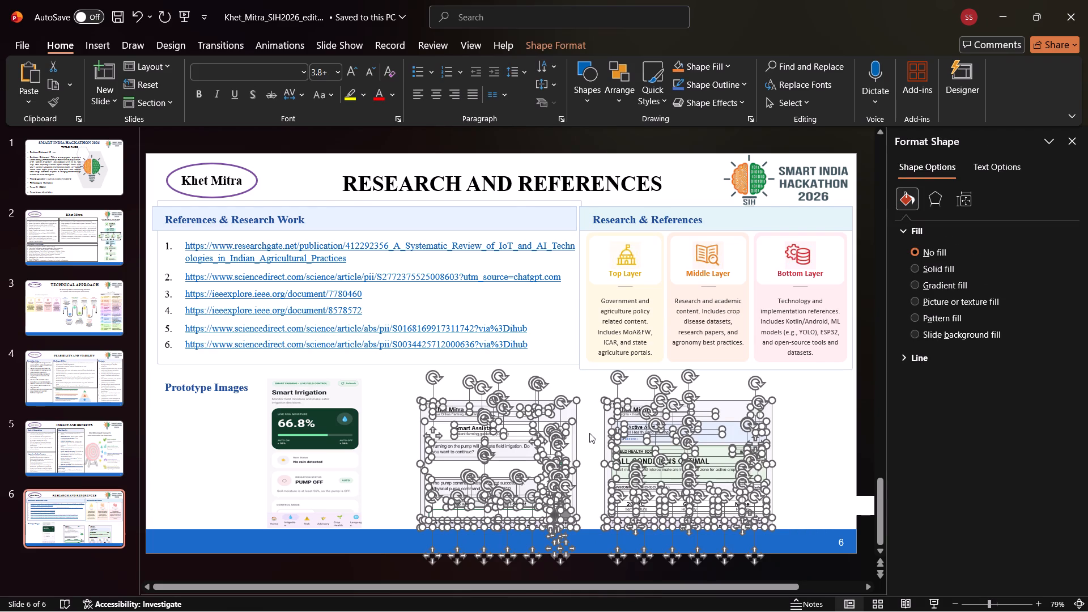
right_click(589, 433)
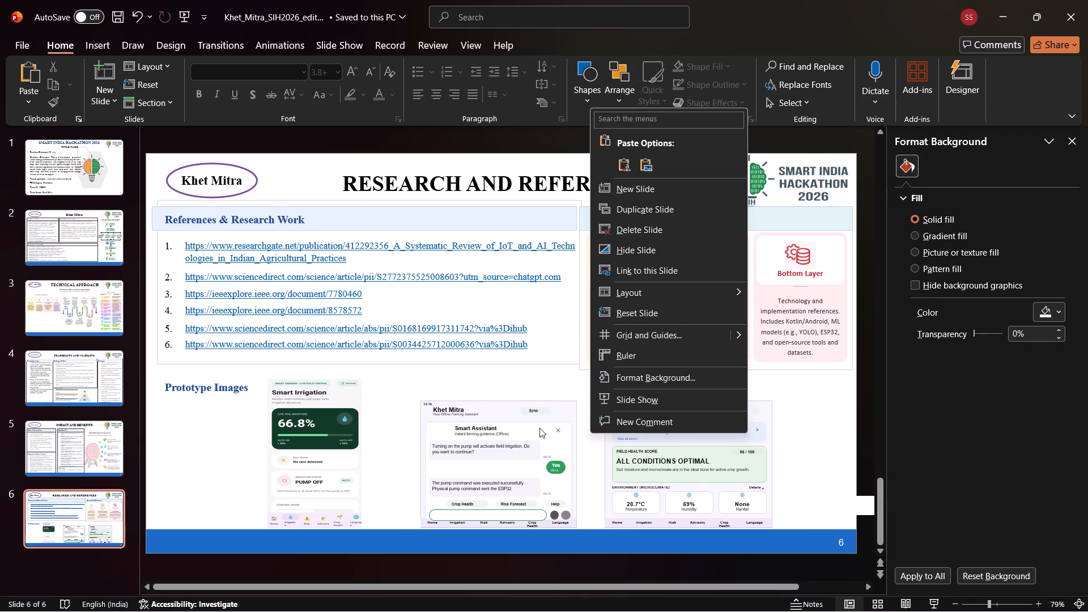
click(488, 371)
Select all the pieces of the Smart Assistant mock-up together, leaving the field health mock-up out of the selection.
drag(407, 389, 450, 441)
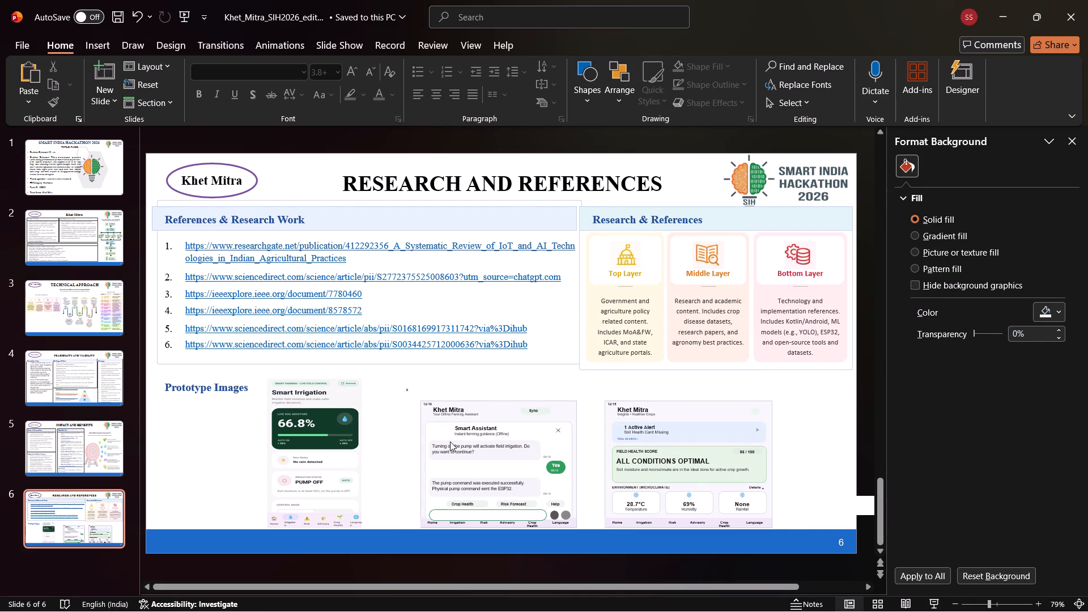
drag(450, 441, 588, 528)
right_click(501, 447)
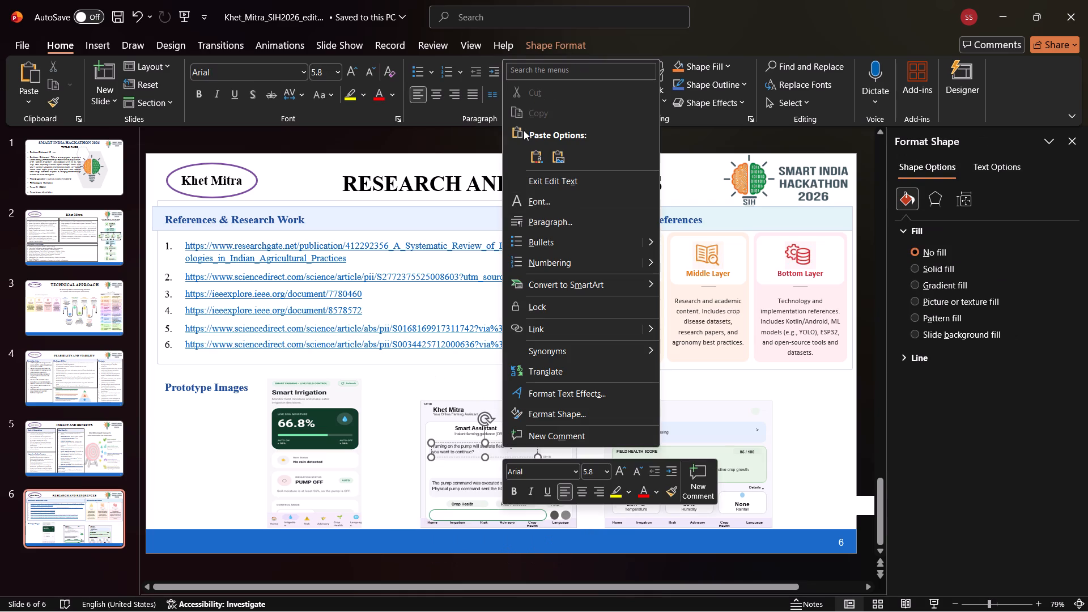
click(422, 385)
drag(411, 400, 483, 456)
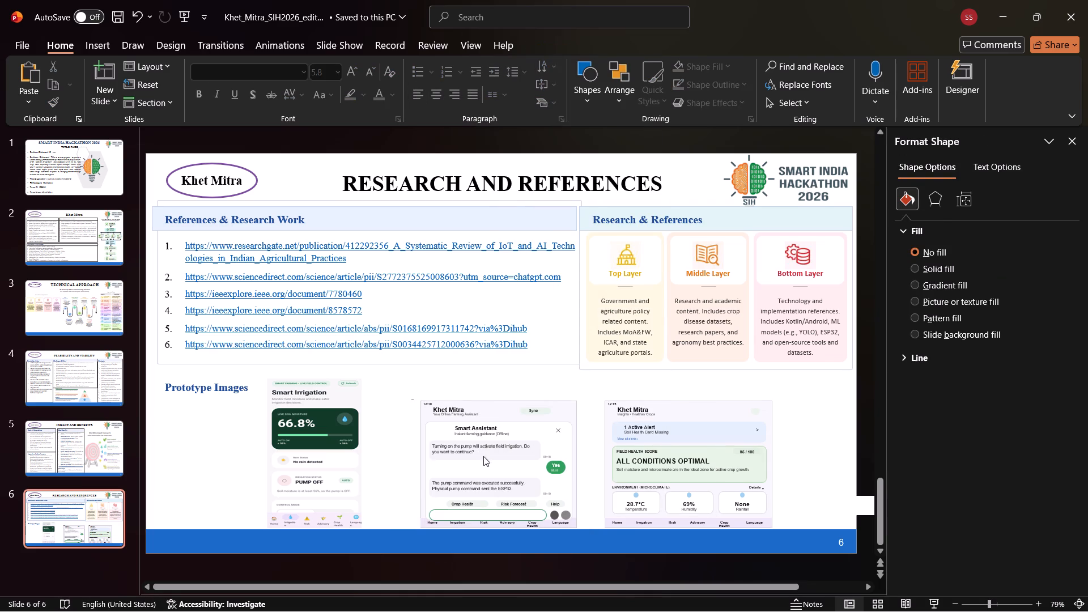
drag(483, 456, 507, 484)
drag(507, 484, 534, 522)
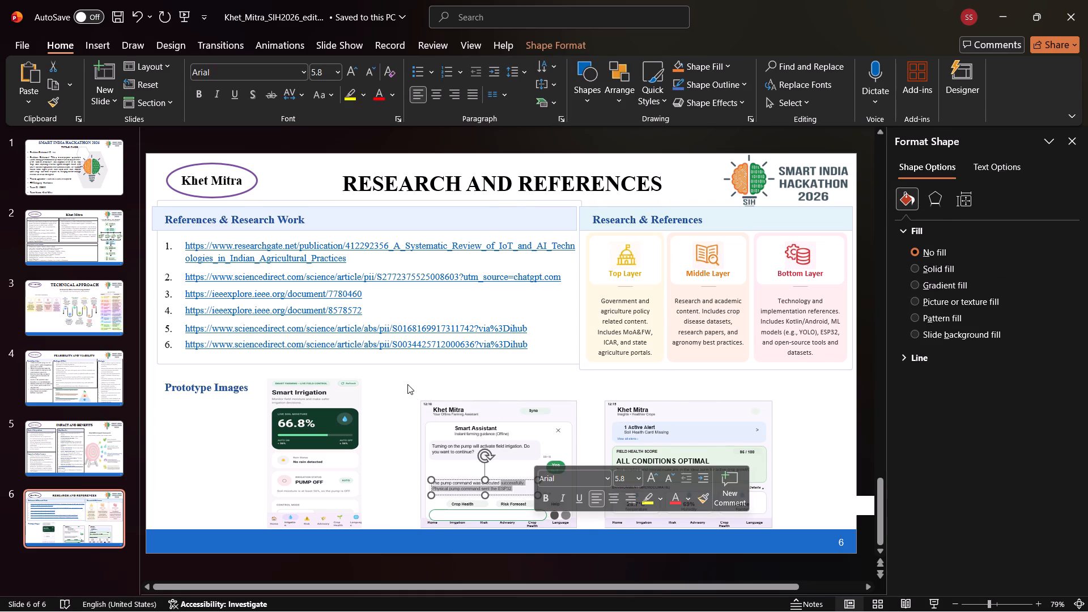
drag(406, 384, 588, 529)
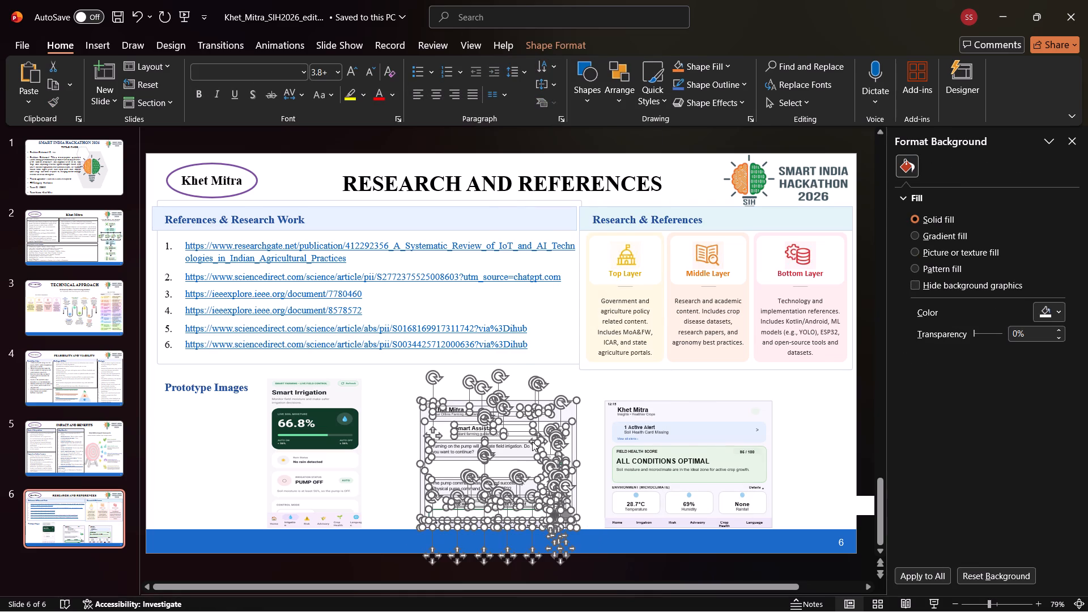
Cut all the selected pieces of the Smart Assistant mock-up from the slide.
right_click(524, 441)
click(566, 155)
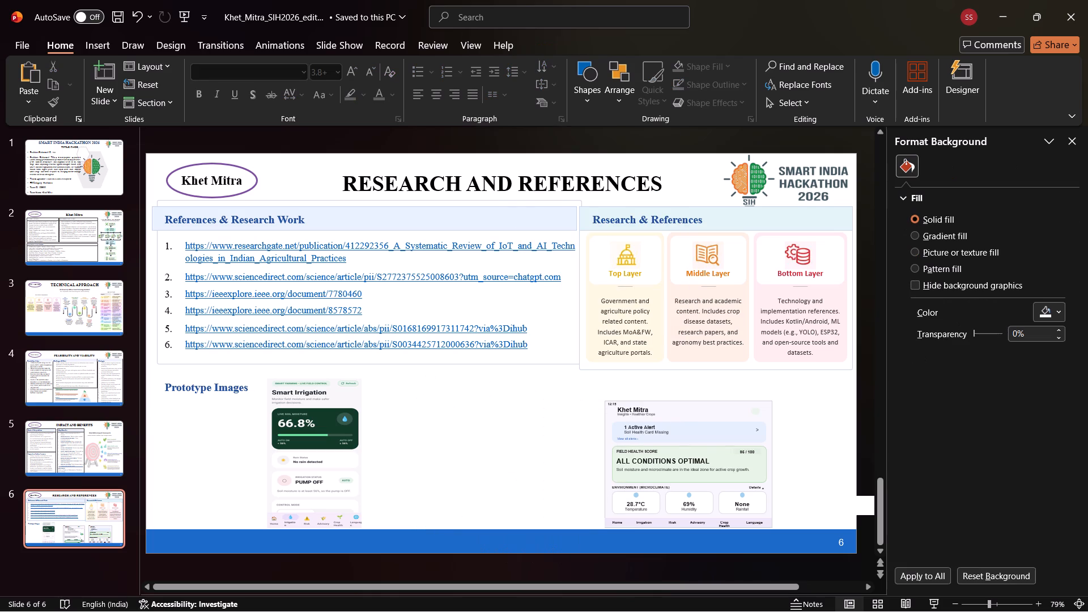
Select all the pieces of the Khet Mitra field health mock-up together and cut them from the slide.
drag(584, 392, 790, 534)
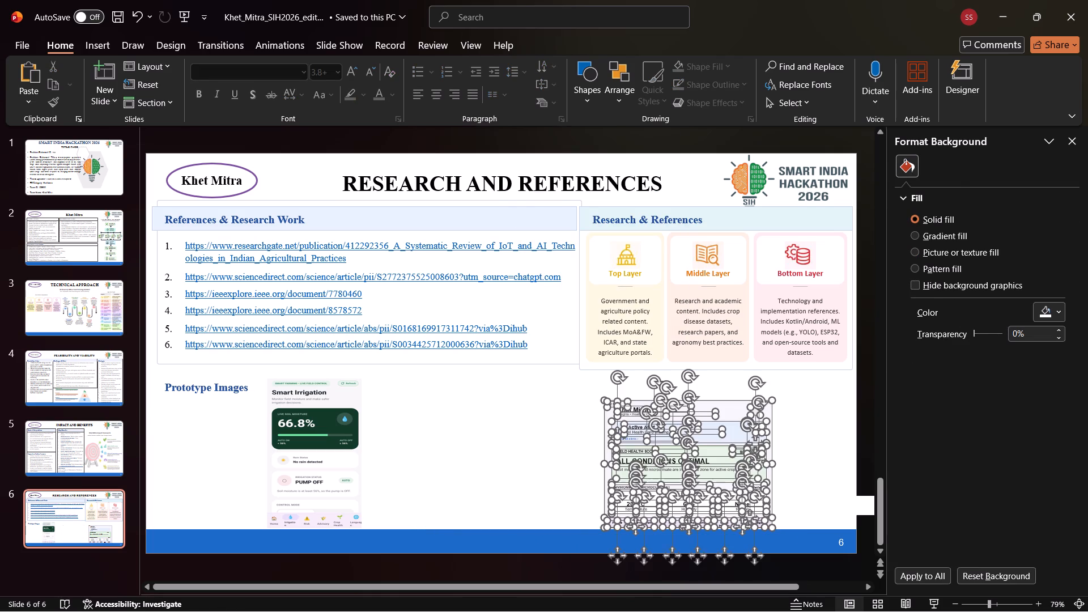
right_click(691, 447)
click(720, 157)
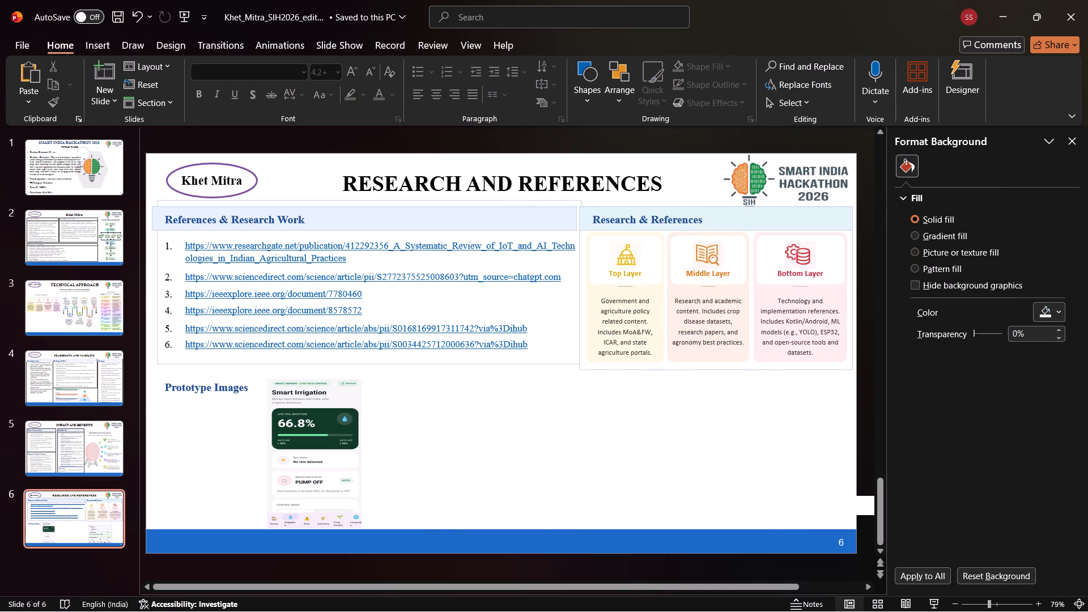
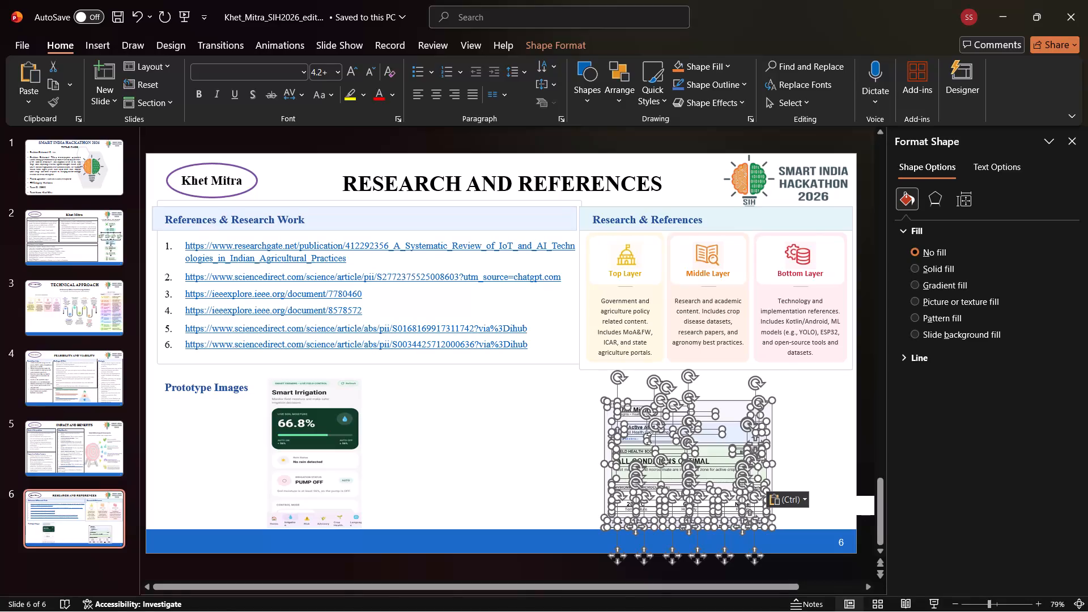
Undo the last paste of the mock-up pieces, including the field health card, below the Research & References layers on slide 6.
key(ctrl+z)
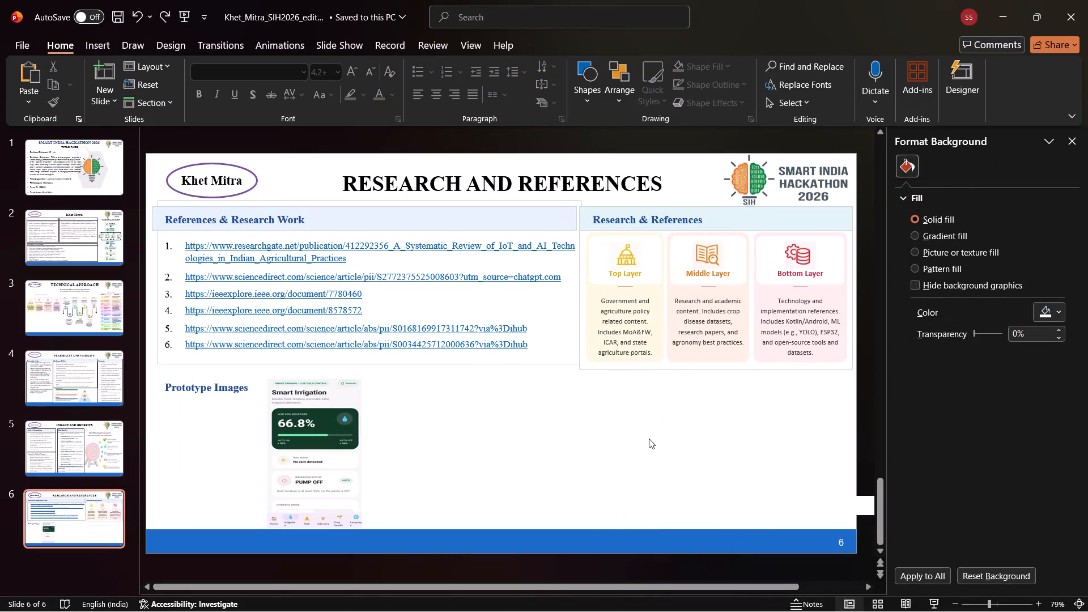
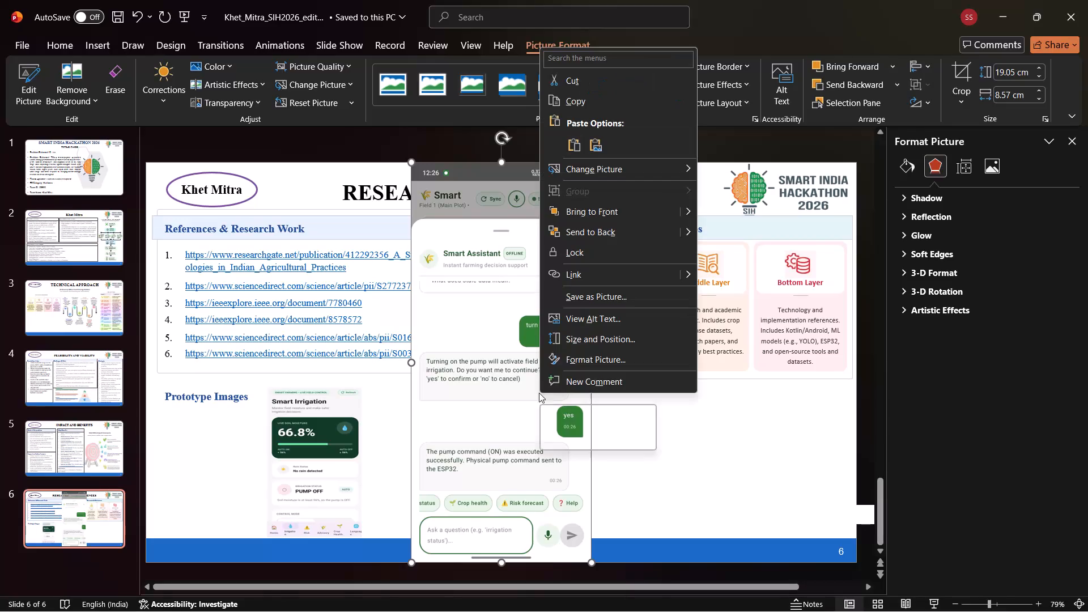
Crop the phone status bar off the top of the Smart Assistant app screenshot, bringing its height to about 18.07 cm.
click(605, 428)
drag(501, 155, 501, 174)
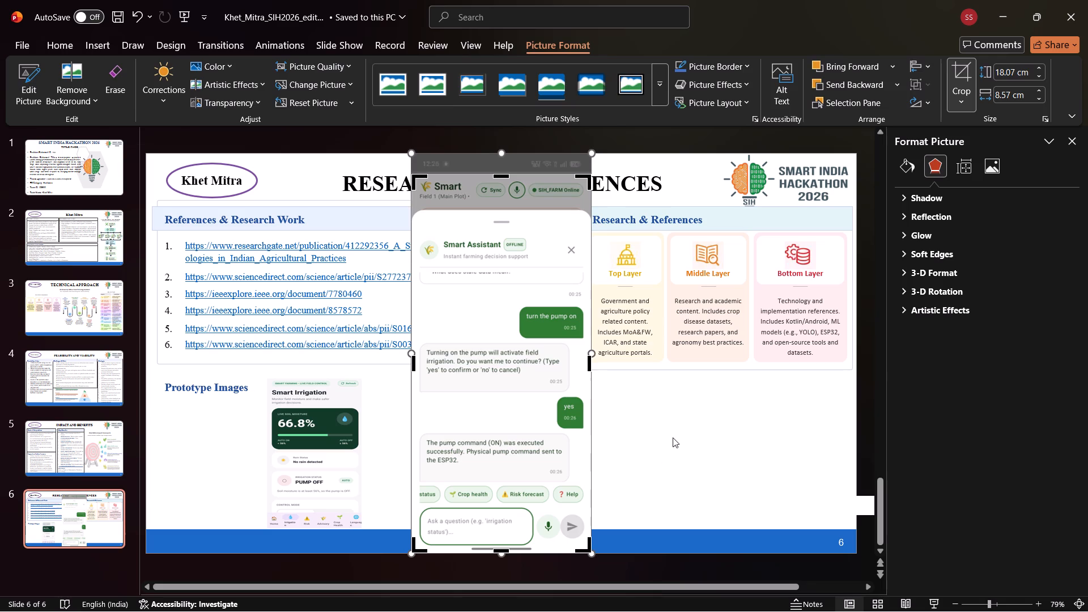
Apply the crop that trims the phone status bar off the top of the Smart Assistant screenshot.
click(669, 453)
Shrink the Smart Assistant screenshot to about the Smart Irrigation screenshot's height and place it beside that screenshot, below the reference links.
click(556, 494)
drag(591, 554, 548, 475)
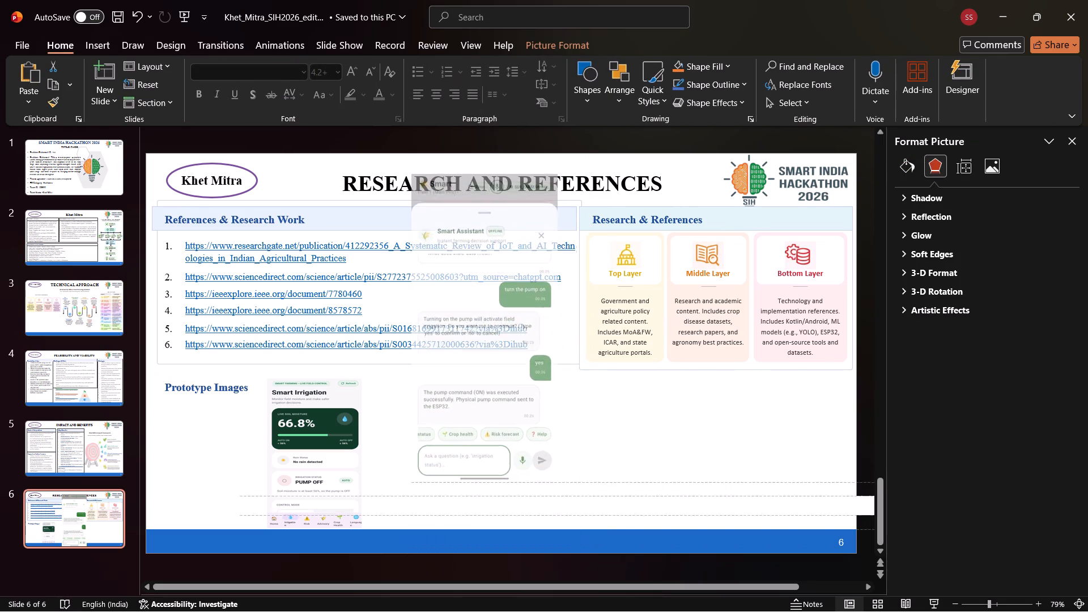
drag(548, 475, 513, 390)
drag(453, 245, 447, 388)
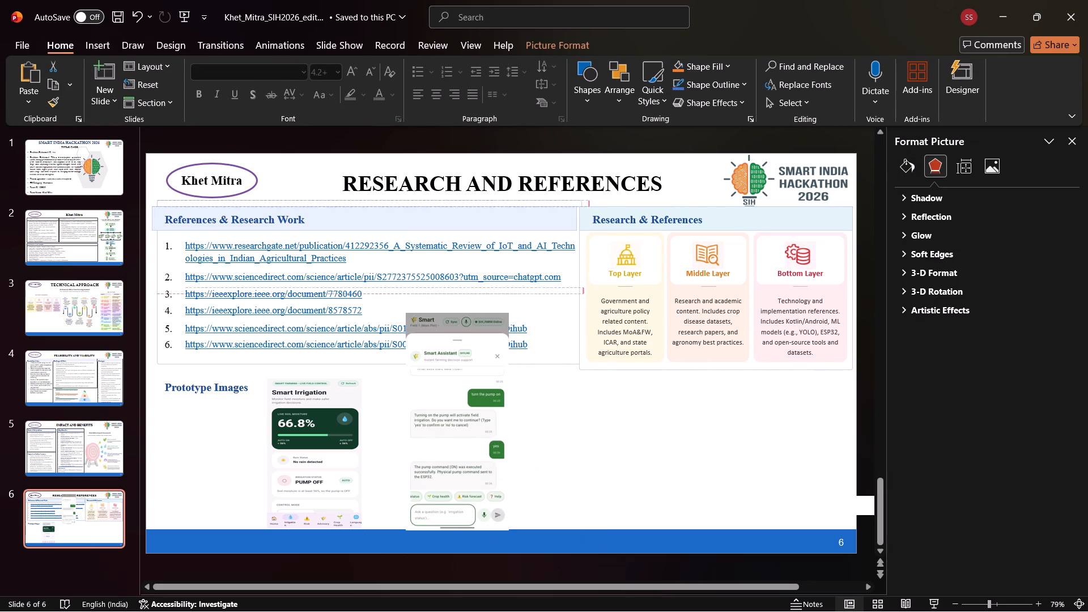
drag(447, 388, 436, 409)
drag(499, 552, 471, 506)
drag(444, 456, 456, 474)
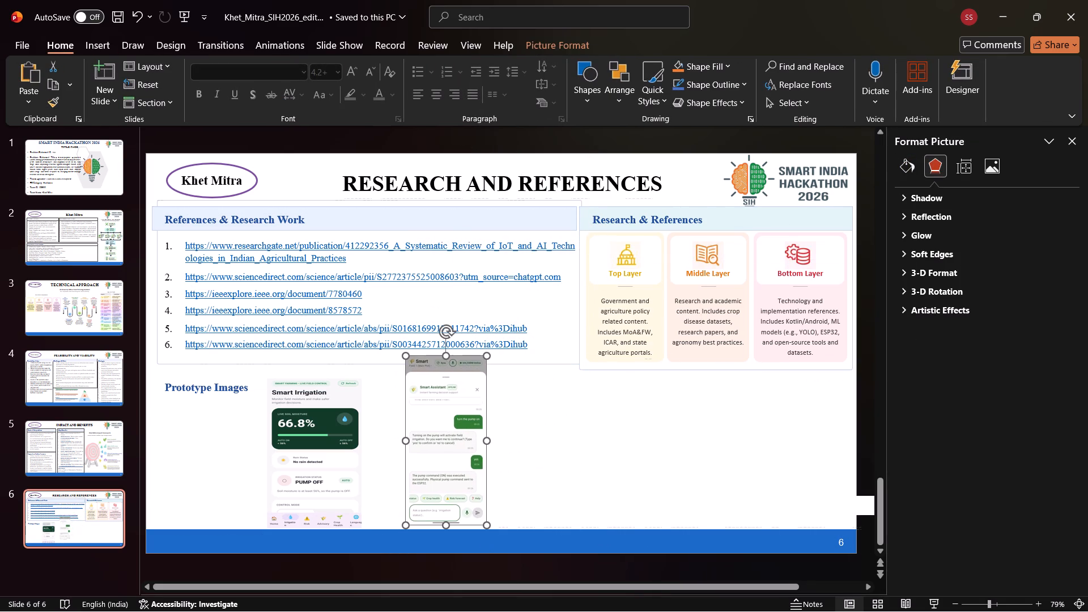
drag(490, 525, 478, 512)
drag(464, 469, 470, 488)
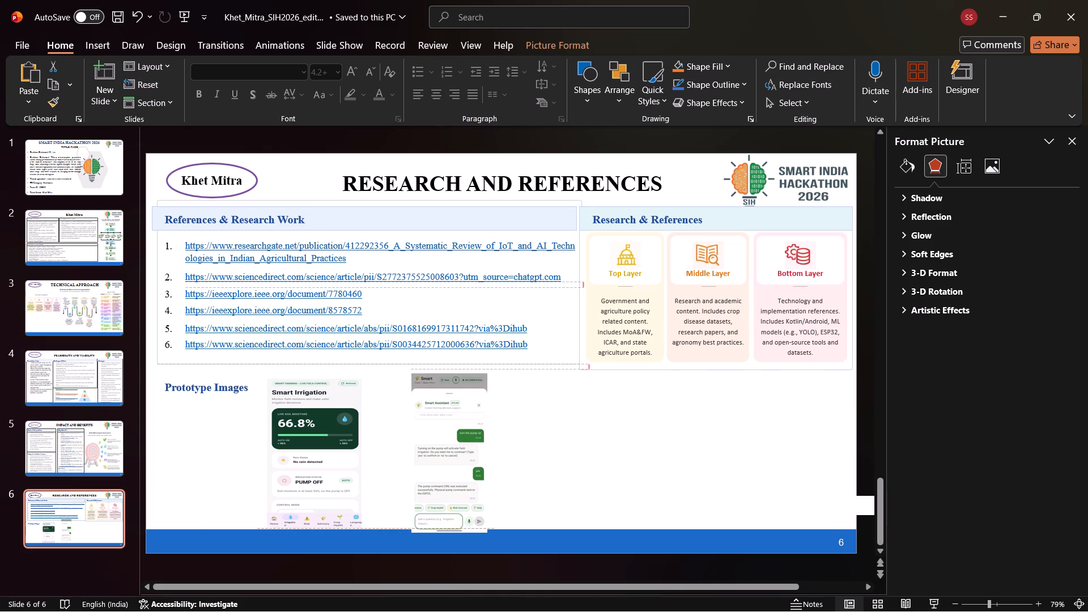
drag(470, 488, 479, 484)
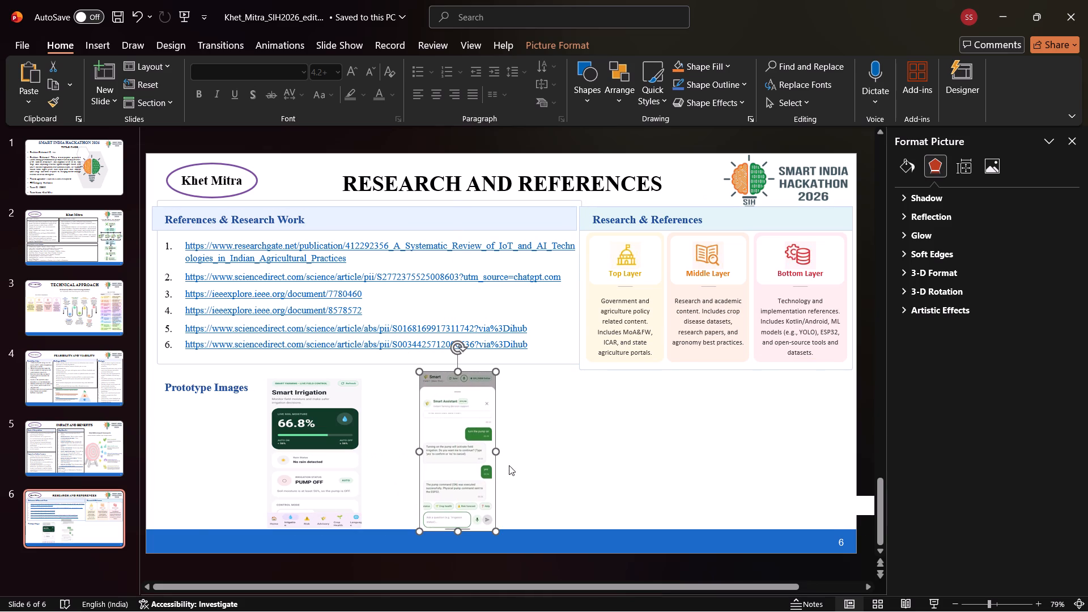
click(560, 479)
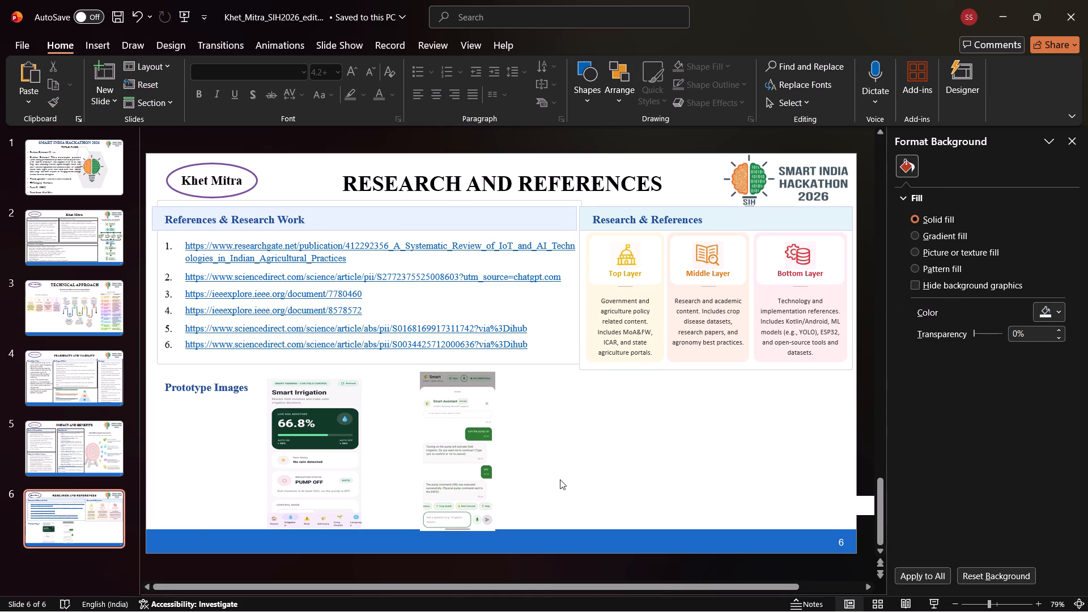
Lower the top edge of slide 6's blue footer bar slightly, making the bar thinner.
click(575, 529)
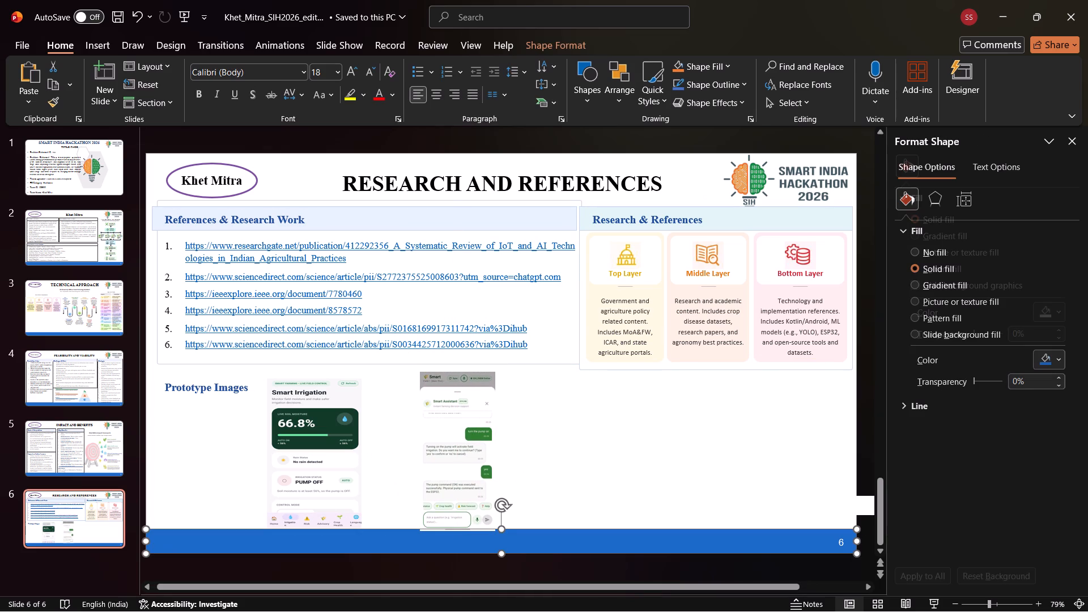
drag(502, 528, 502, 534)
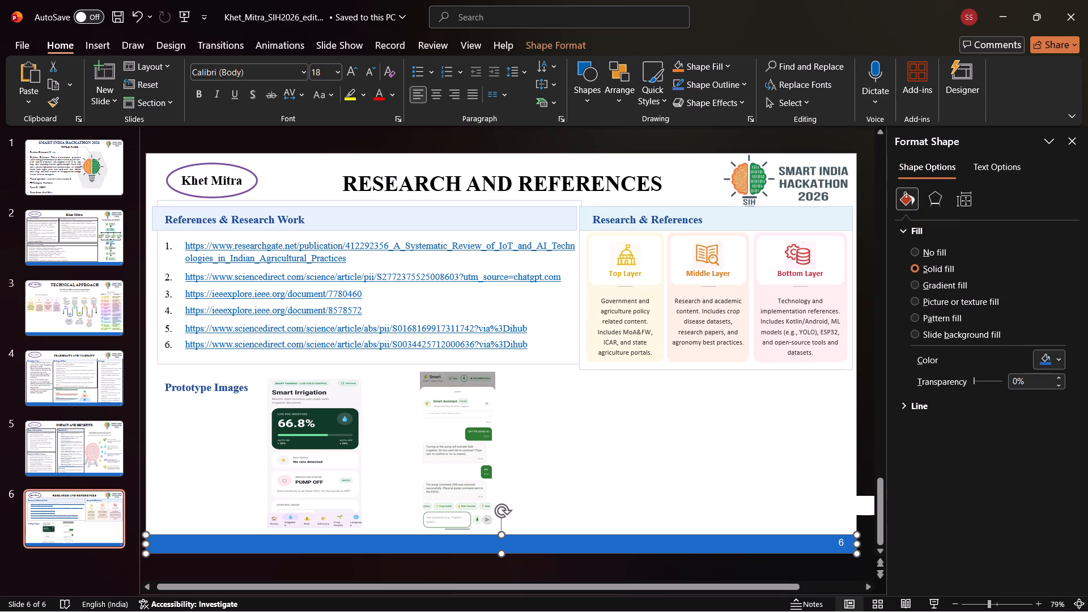
Shift the Smart Assistant screenshot slightly down and away from the Smart Irrigation screenshot, ending just above the footer bar.
click(470, 483)
drag(494, 526, 498, 529)
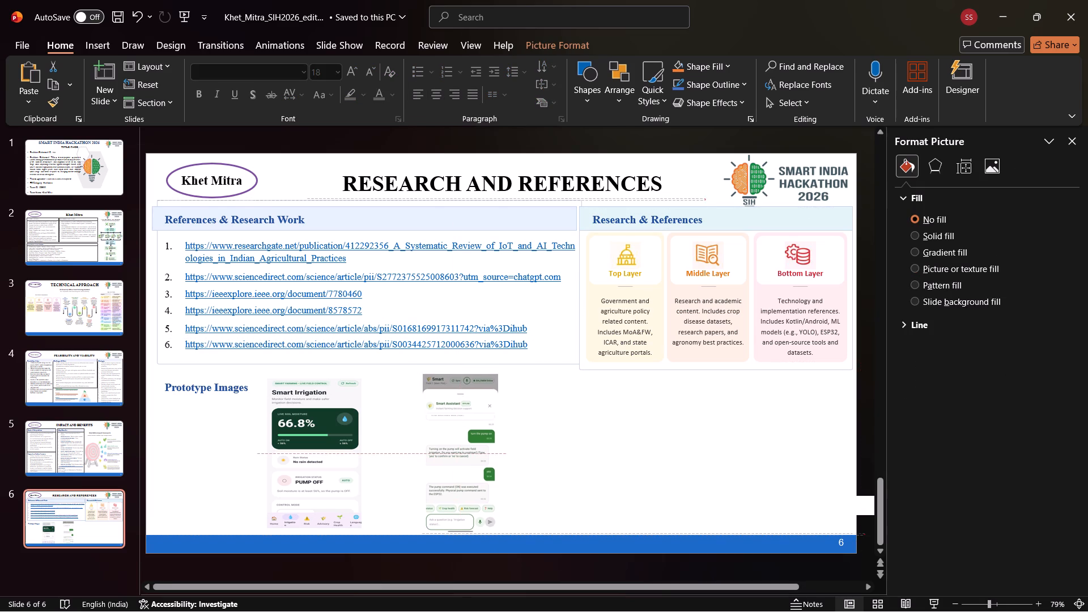
drag(498, 529, 503, 530)
click(474, 475)
click(570, 454)
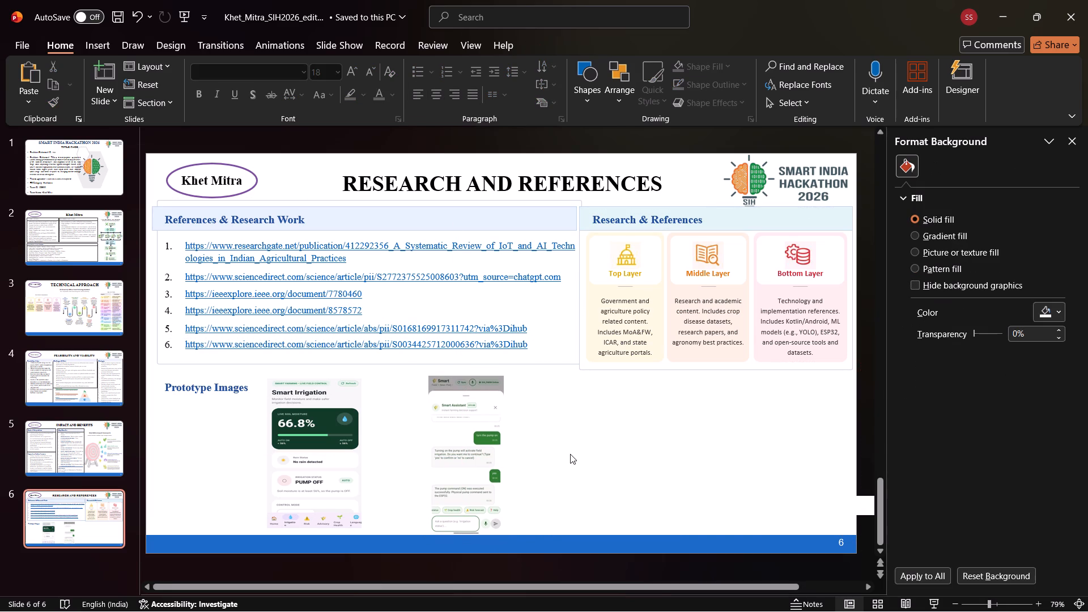
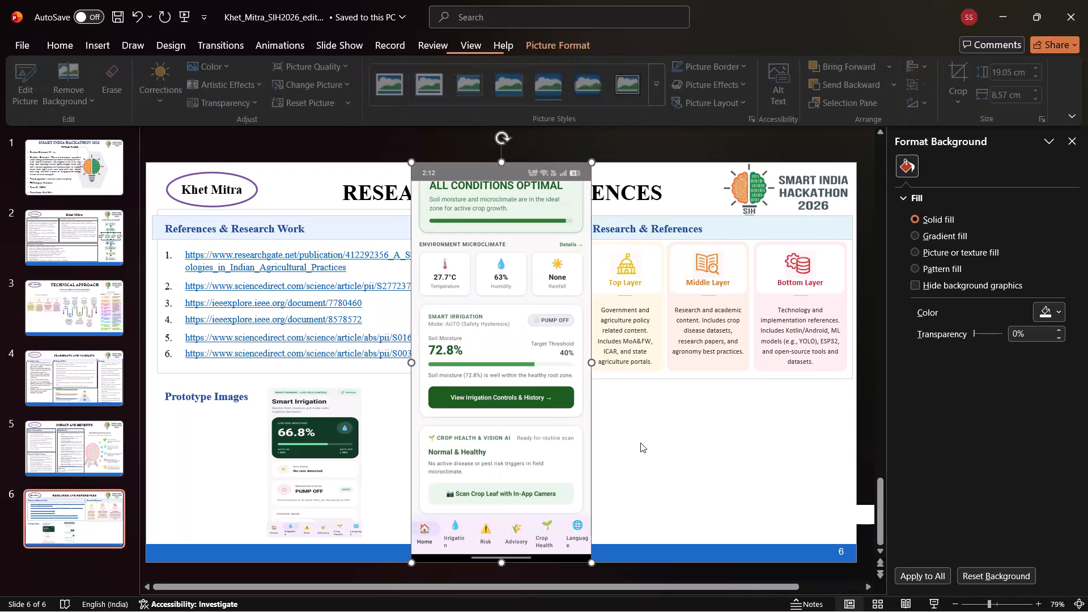
Crop the "All Conditions Optimal" home screenshot to remove the phone status bar and the black navigation strip, leaving it about 17.3 cm tall.
click(500, 346)
right_click(500, 347)
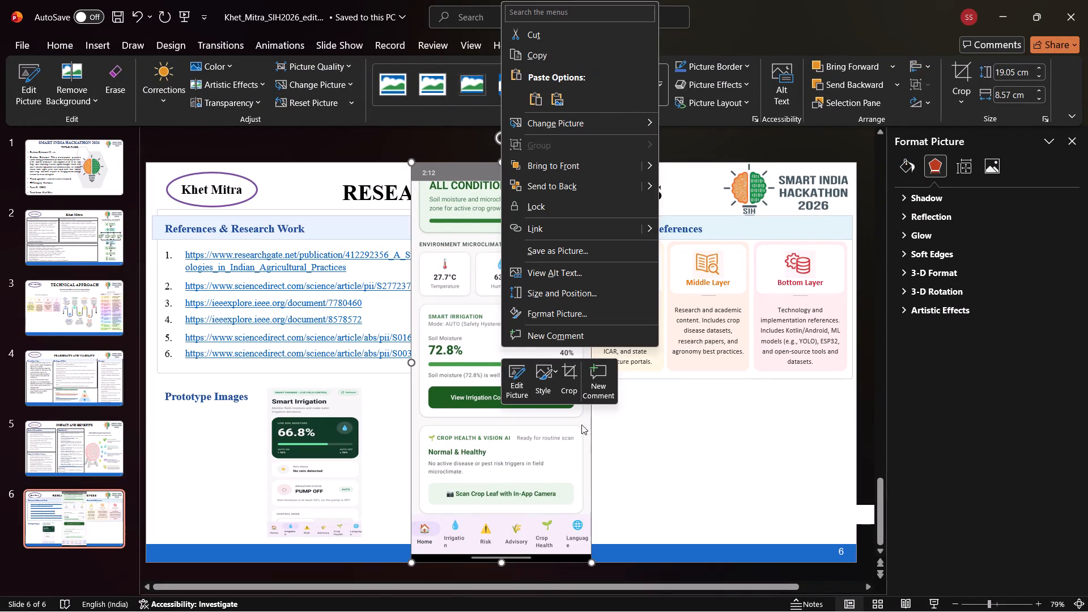
click(573, 378)
click(501, 152)
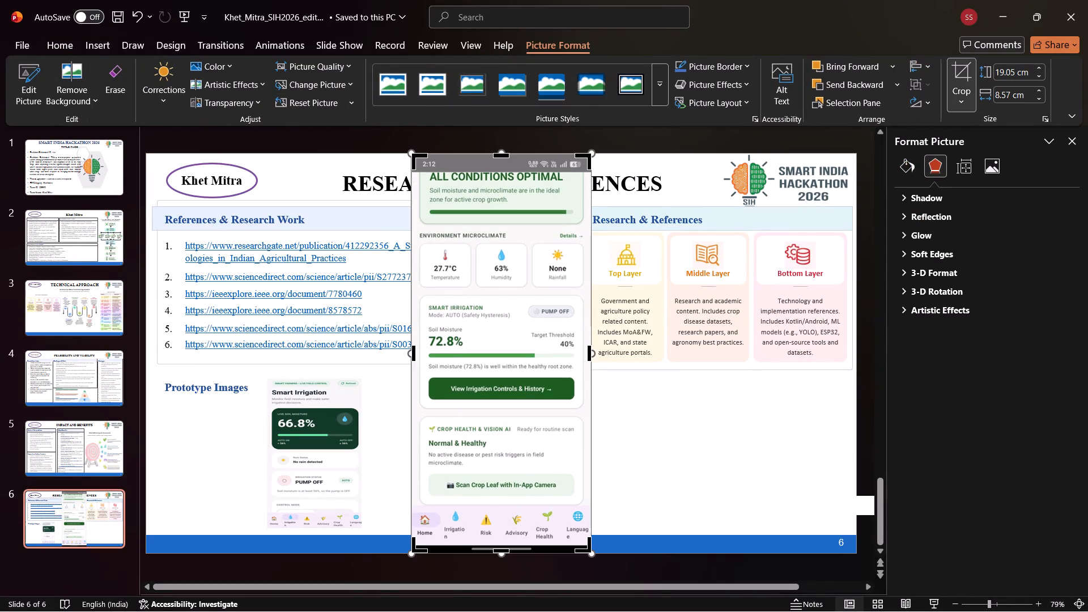
drag(501, 156, 503, 175)
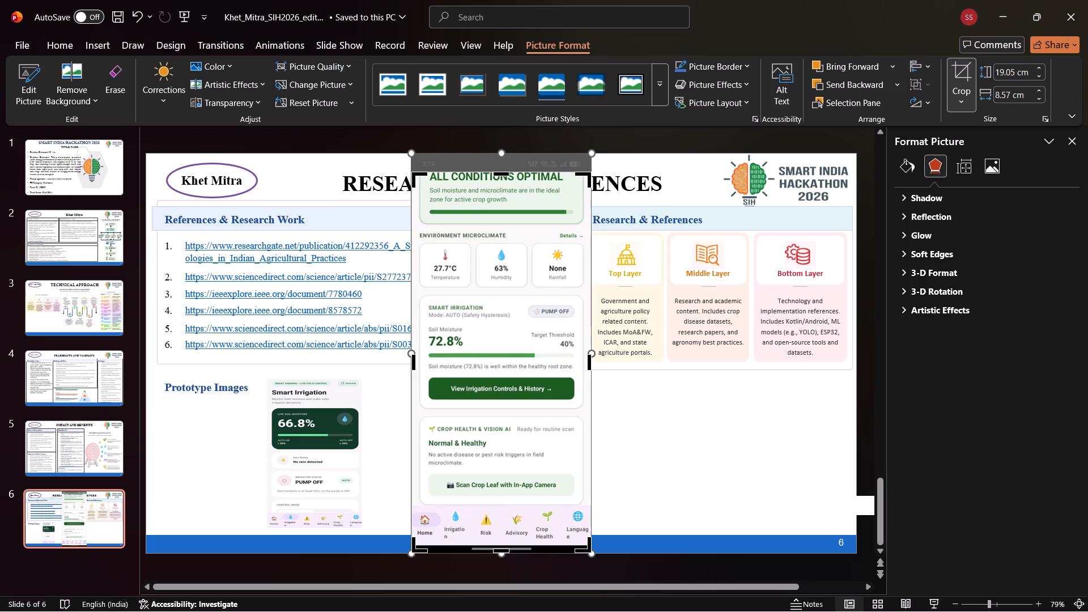
drag(504, 554, 500, 551)
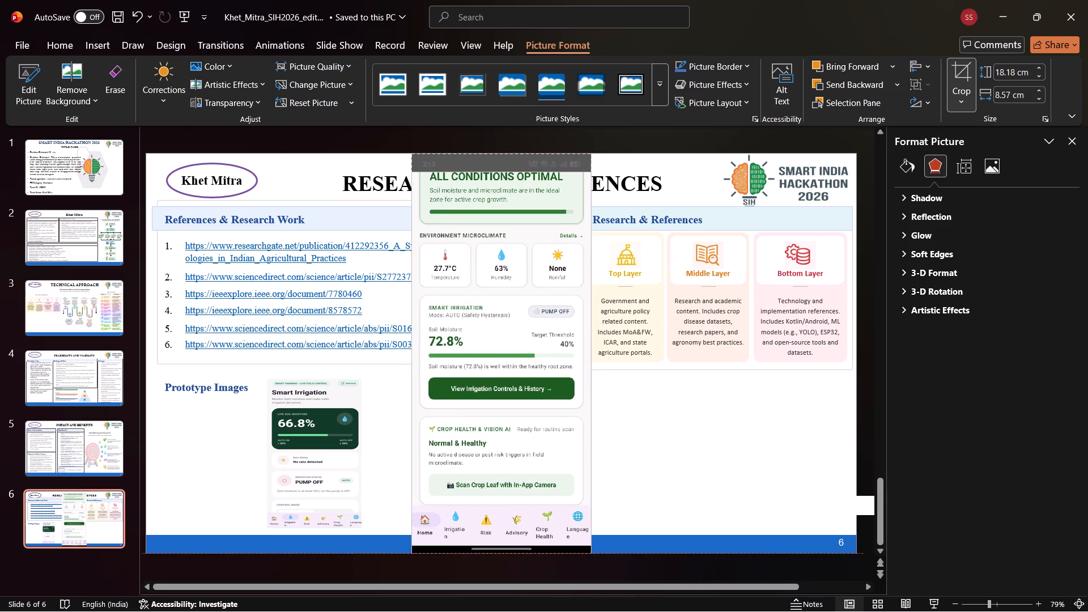
drag(500, 551, 500, 543)
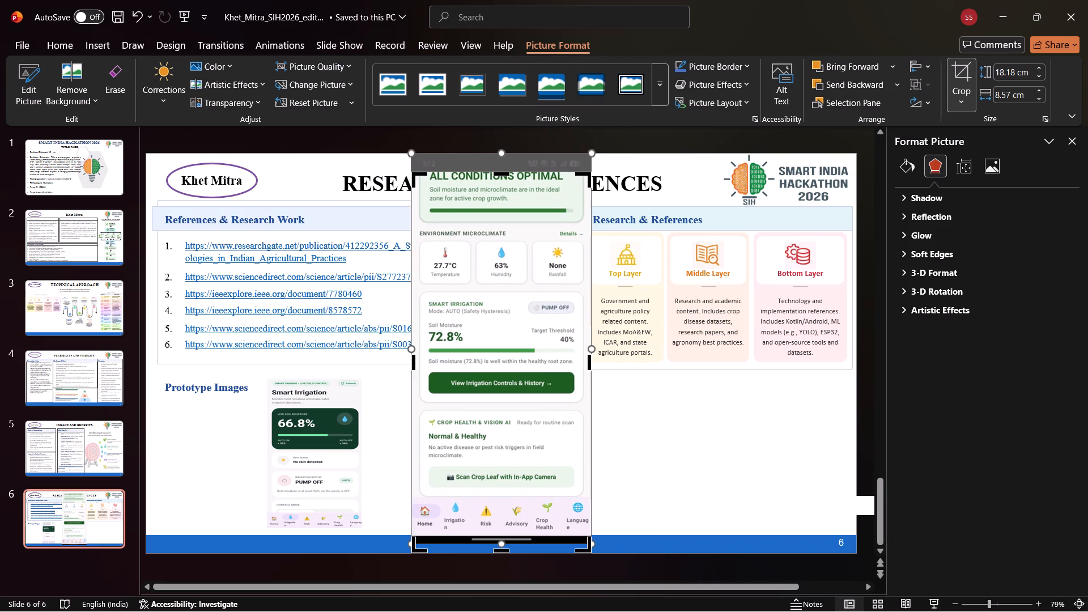
drag(501, 550, 500, 534)
click(750, 441)
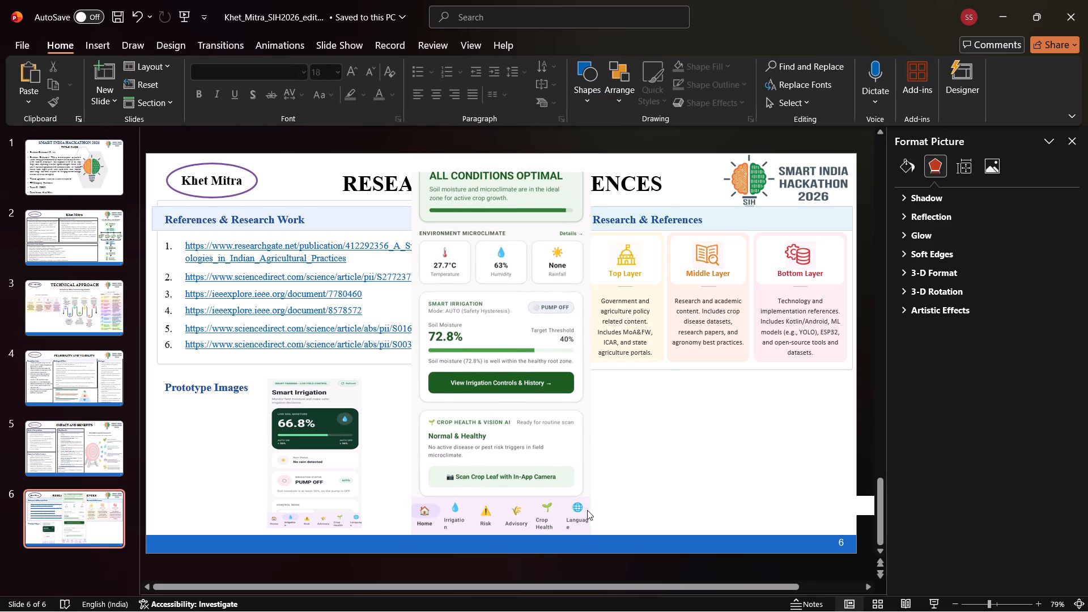
Shrink the home screenshot to about the Smart Assistant screenshot's height and place it beside that screenshot, ending at the footer bar.
click(566, 511)
drag(592, 535, 560, 482)
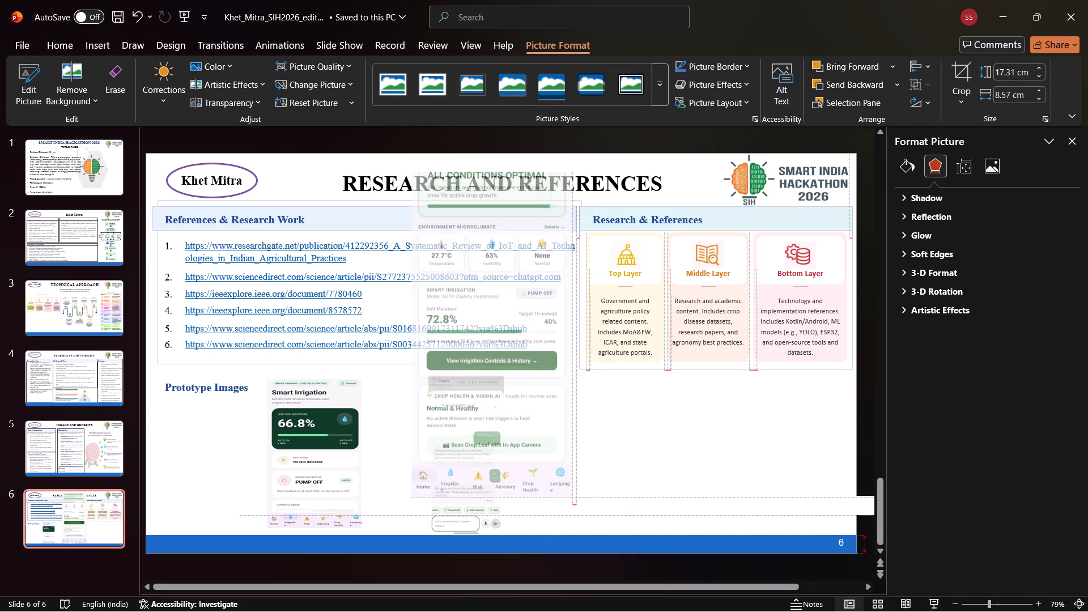
drag(560, 482, 508, 377)
drag(470, 304, 577, 469)
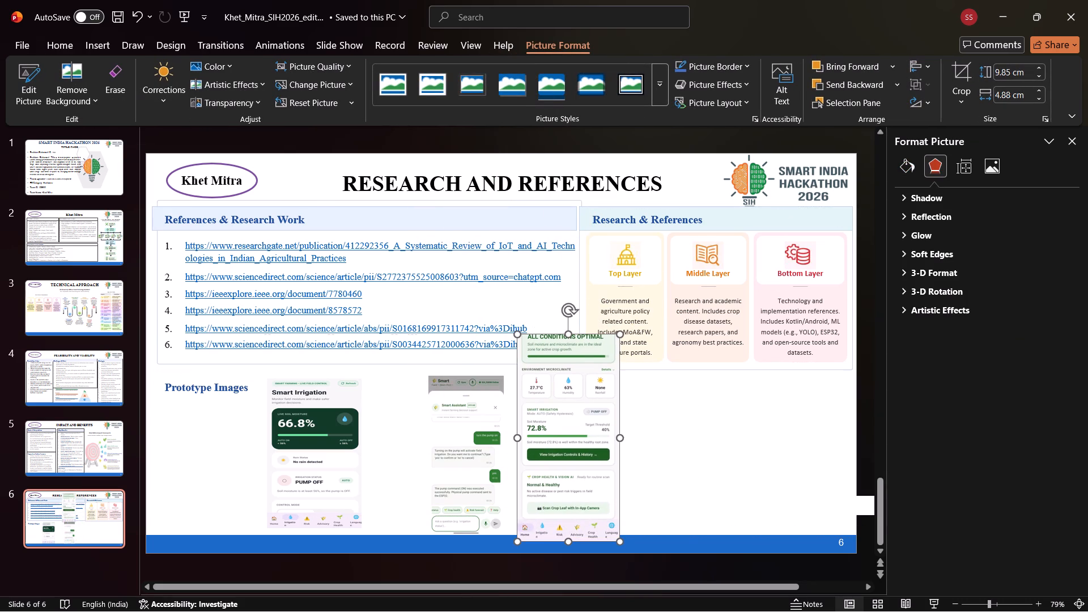
drag(619, 541, 594, 499)
drag(572, 437, 588, 488)
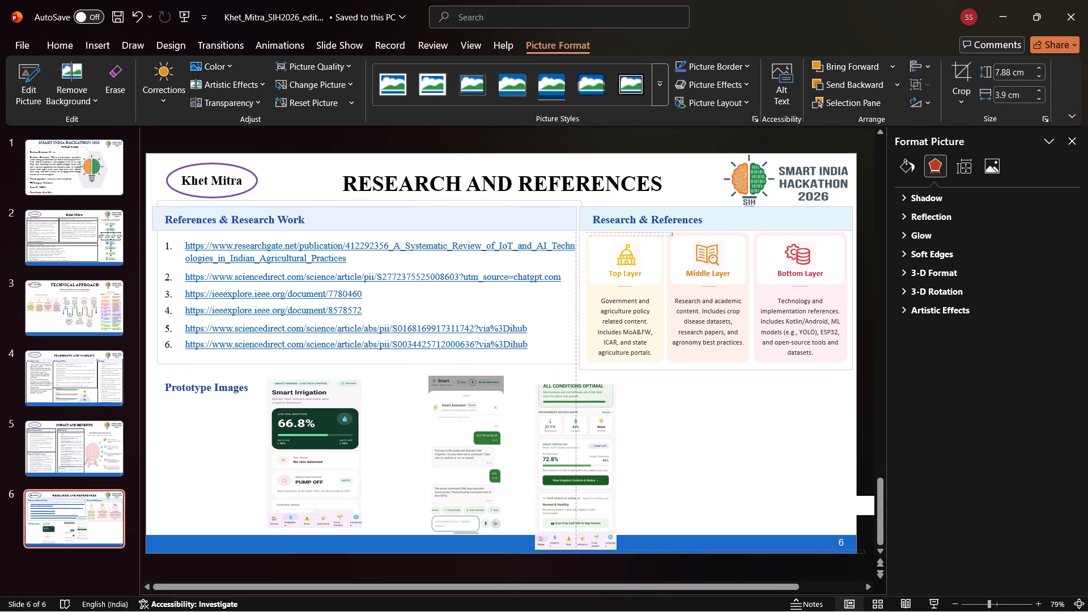
drag(588, 488, 581, 471)
drag(613, 537, 605, 519)
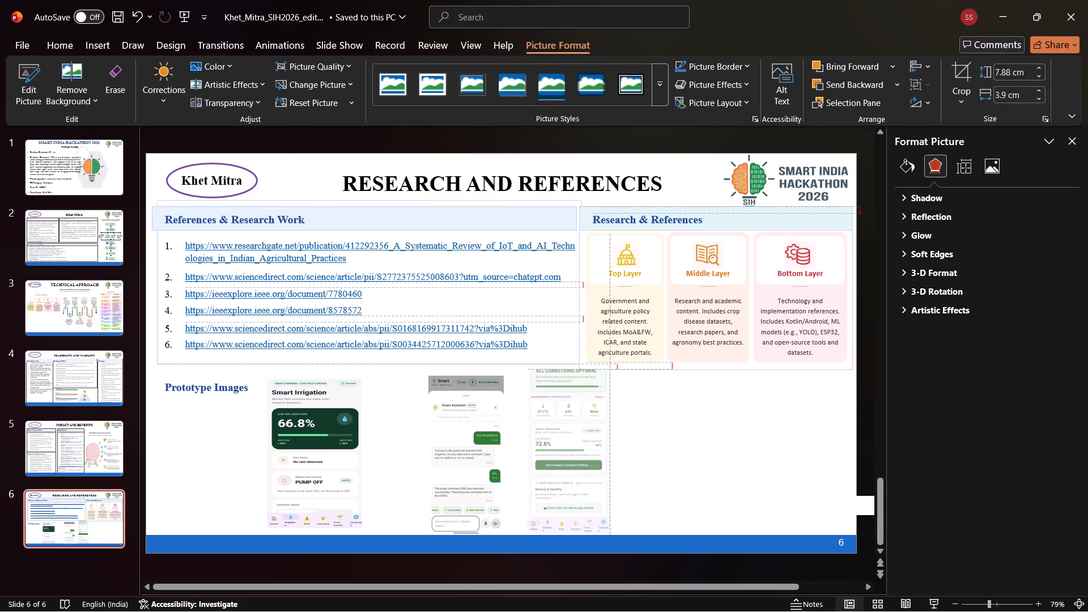
drag(605, 519, 603, 516)
drag(584, 478, 586, 486)
click(715, 471)
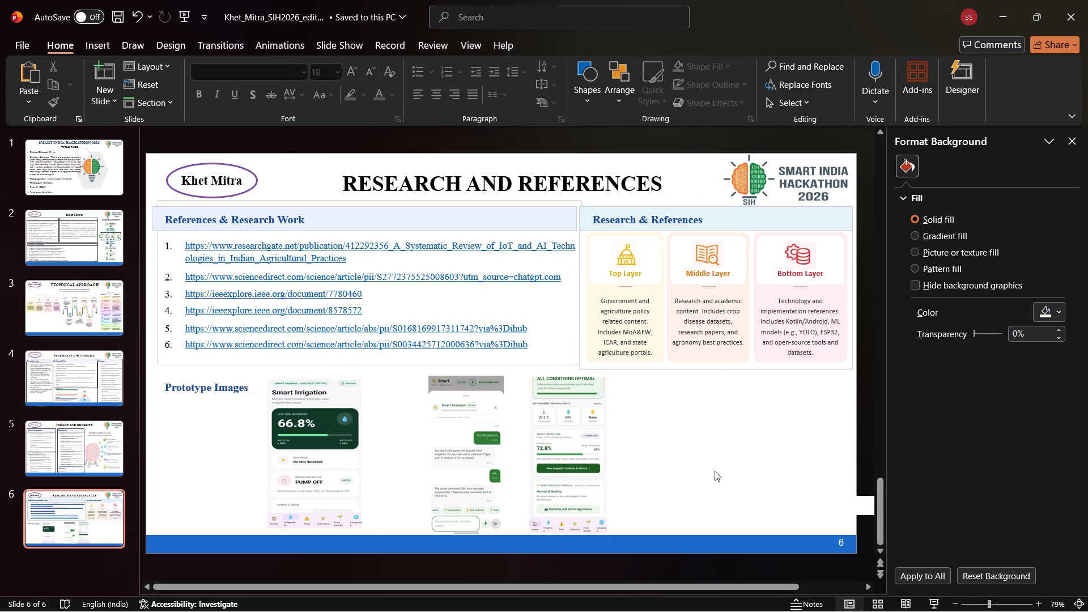
Nudge the Smart Assistant screenshot slightly toward the Smart Irrigation screenshot.
click(571, 427)
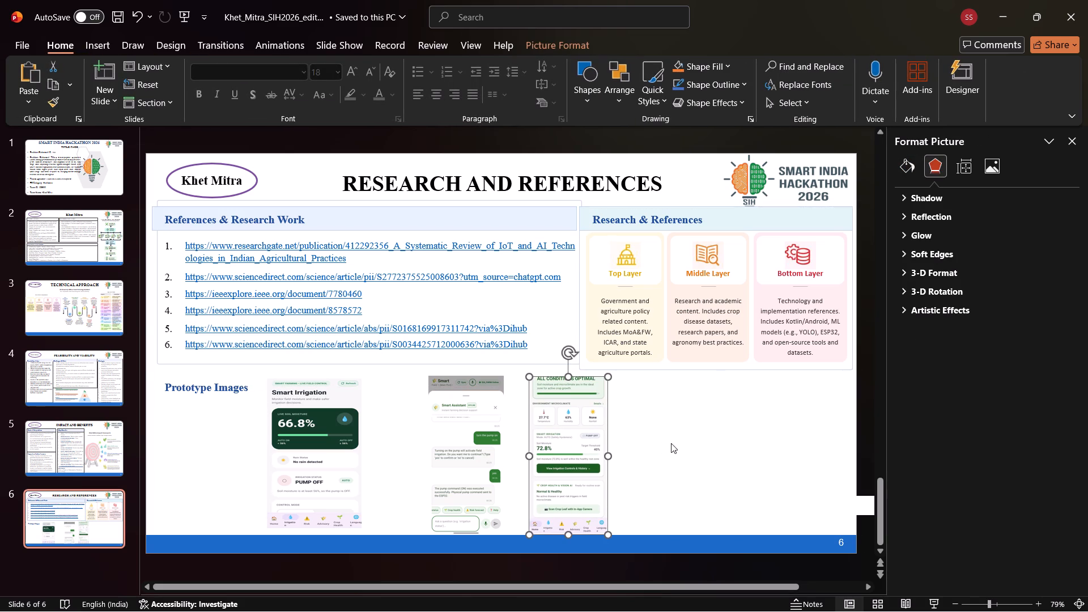
click(674, 443)
drag(481, 425, 474, 424)
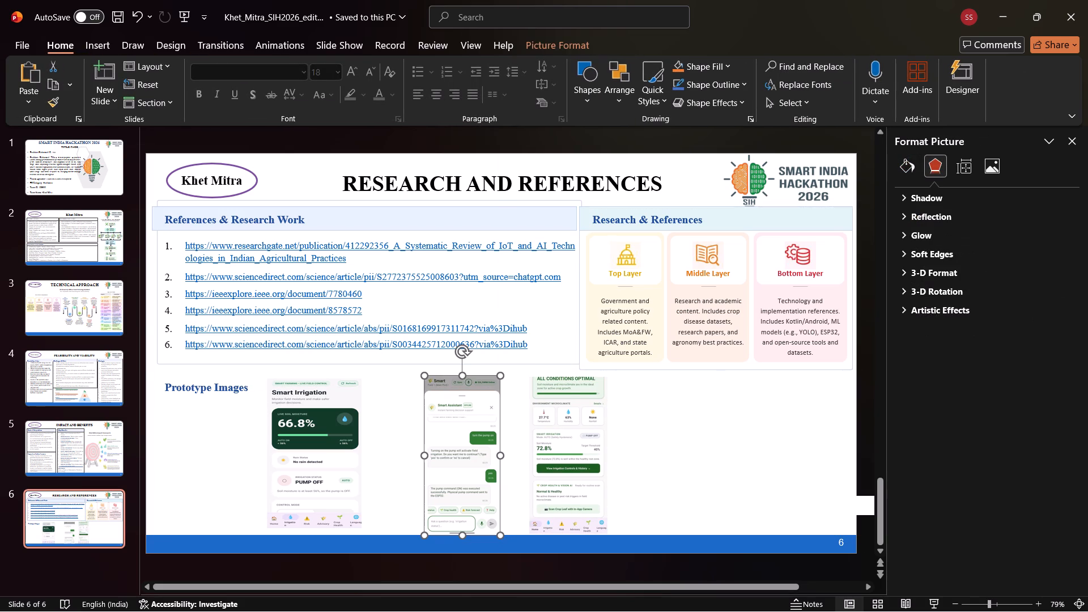
Move the home screenshot farther from the Smart Assistant screenshot, leaving a gap similar to the one between the other two screenshots.
drag(571, 424, 582, 424)
click(699, 444)
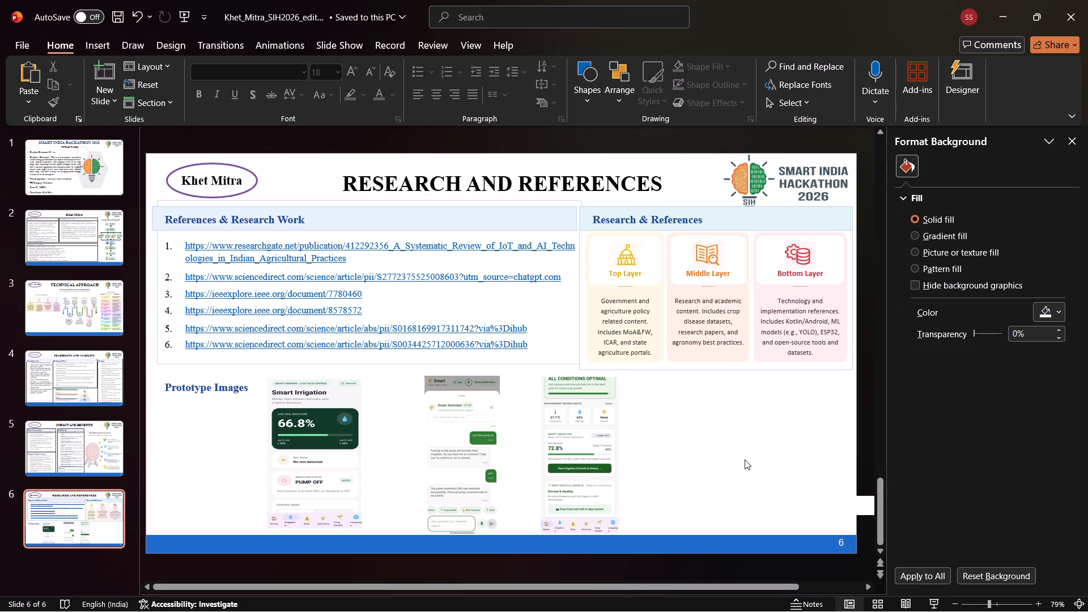
drag(571, 466, 586, 468)
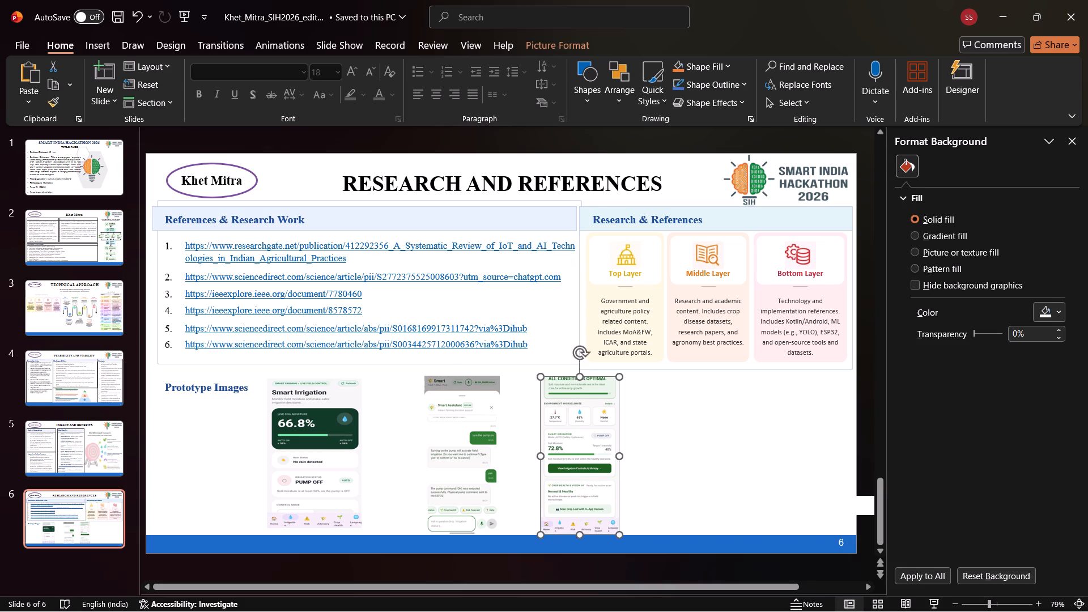
drag(586, 468, 590, 468)
click(734, 450)
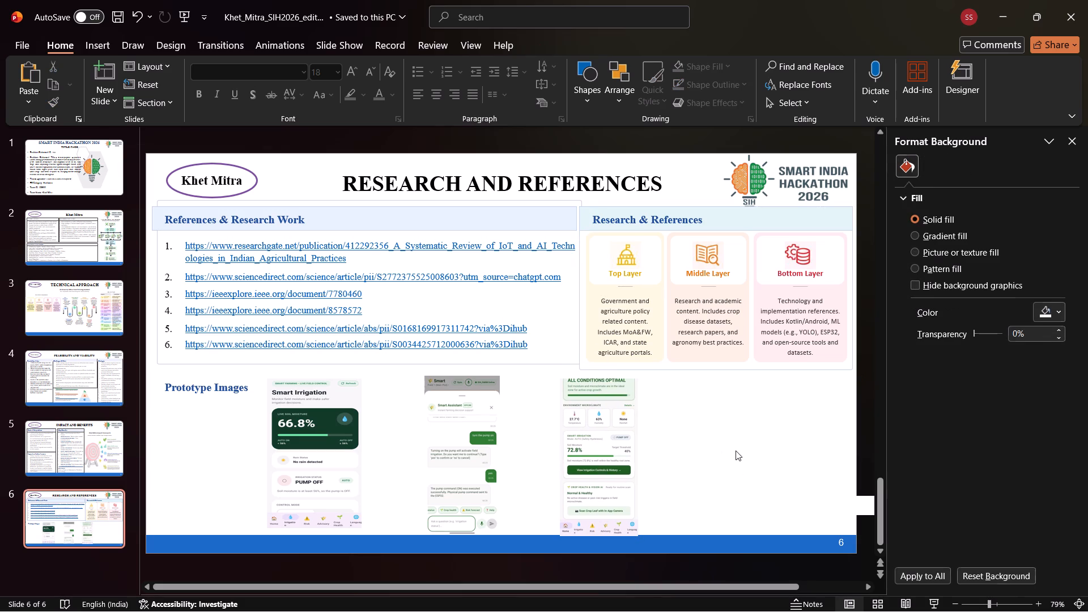
click(613, 500)
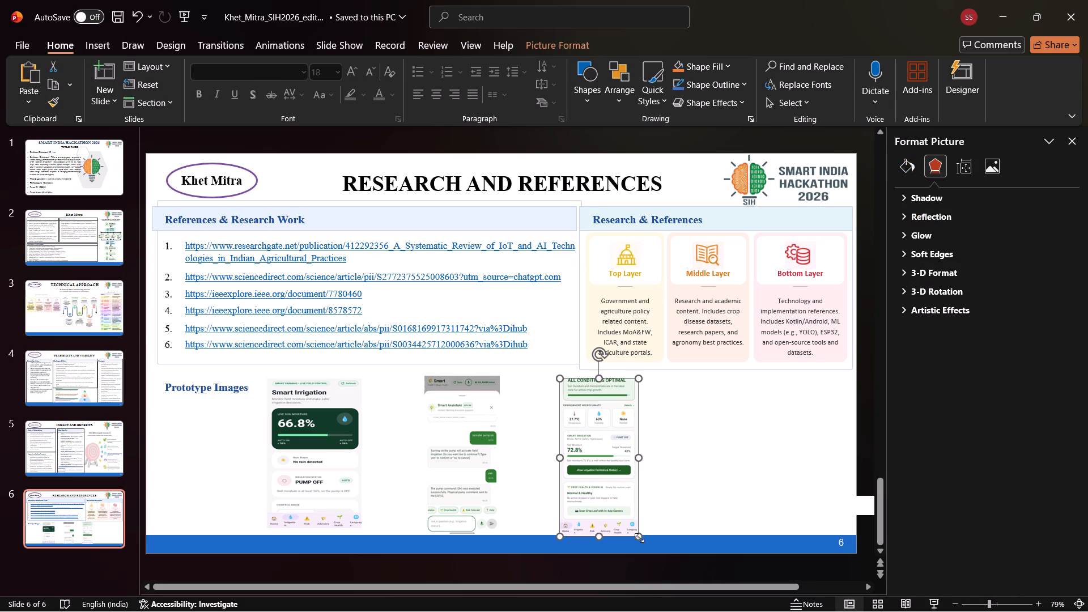
click(639, 538)
click(765, 482)
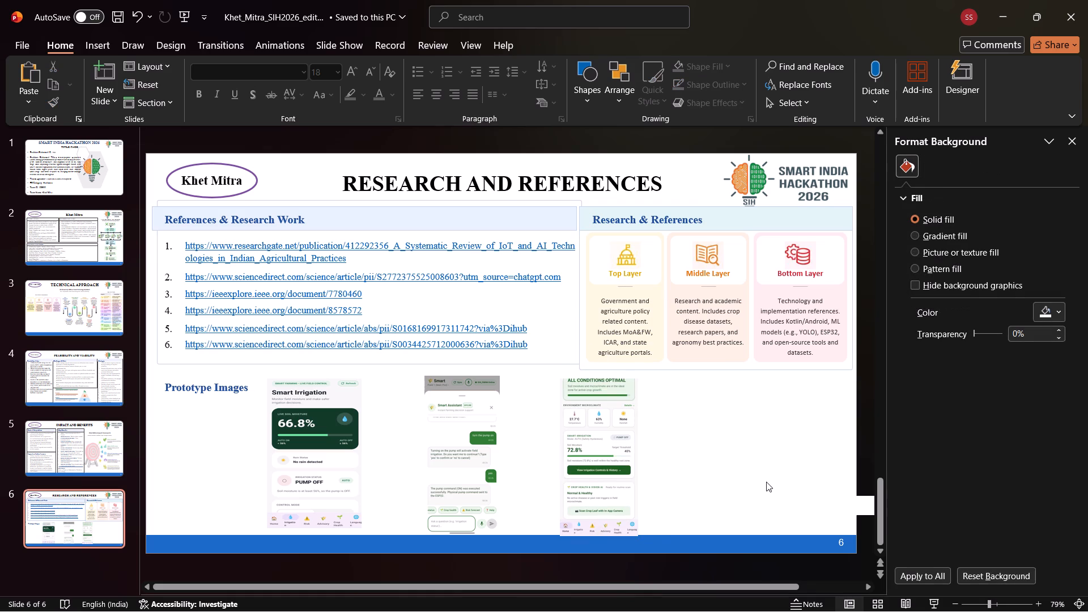
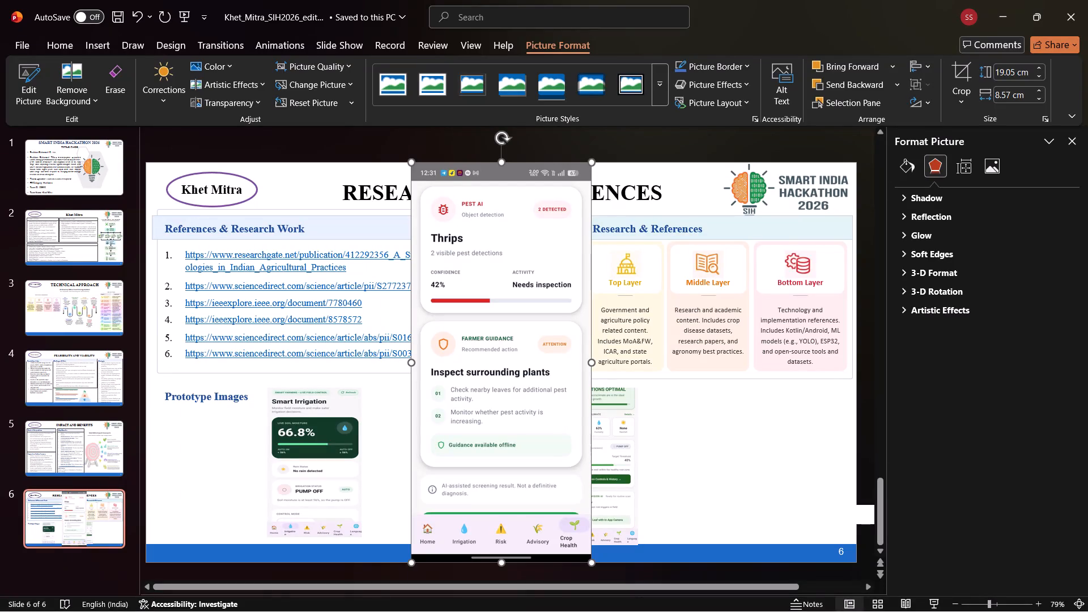
Crop the Thrips pest detection screenshot to remove the phone status bar and the black navigation strip, leaving it about 17.5 cm tall.
click(510, 255)
right_click(510, 256)
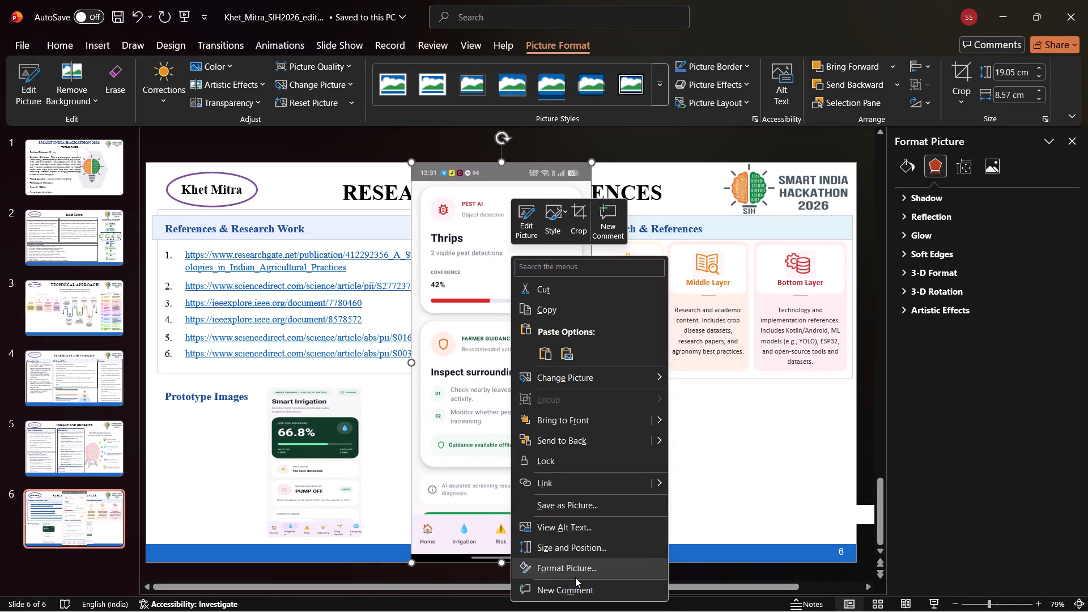
click(447, 338)
right_click(496, 325)
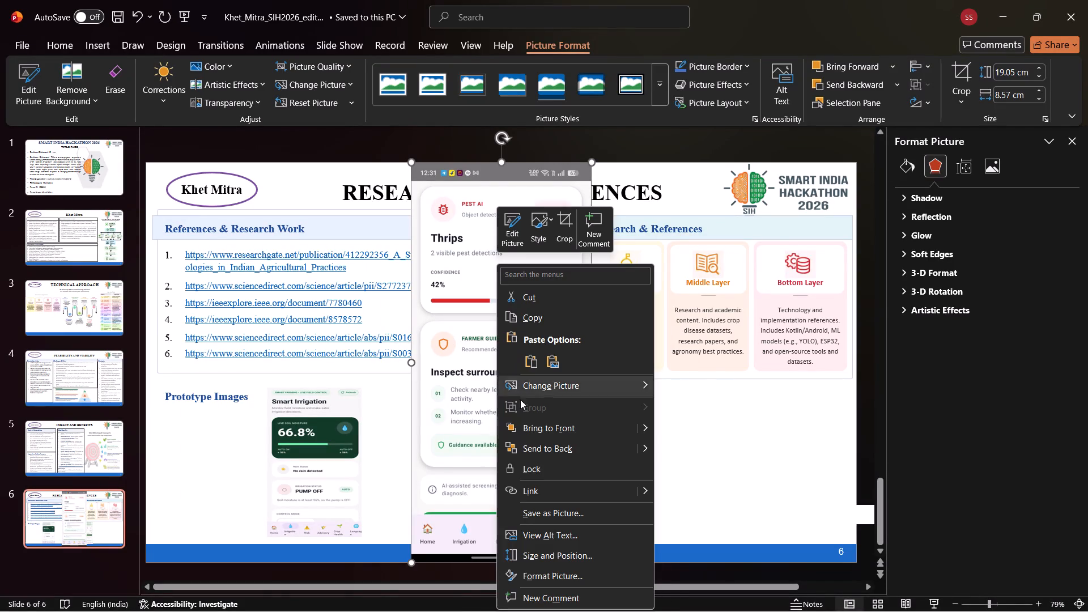
click(563, 227)
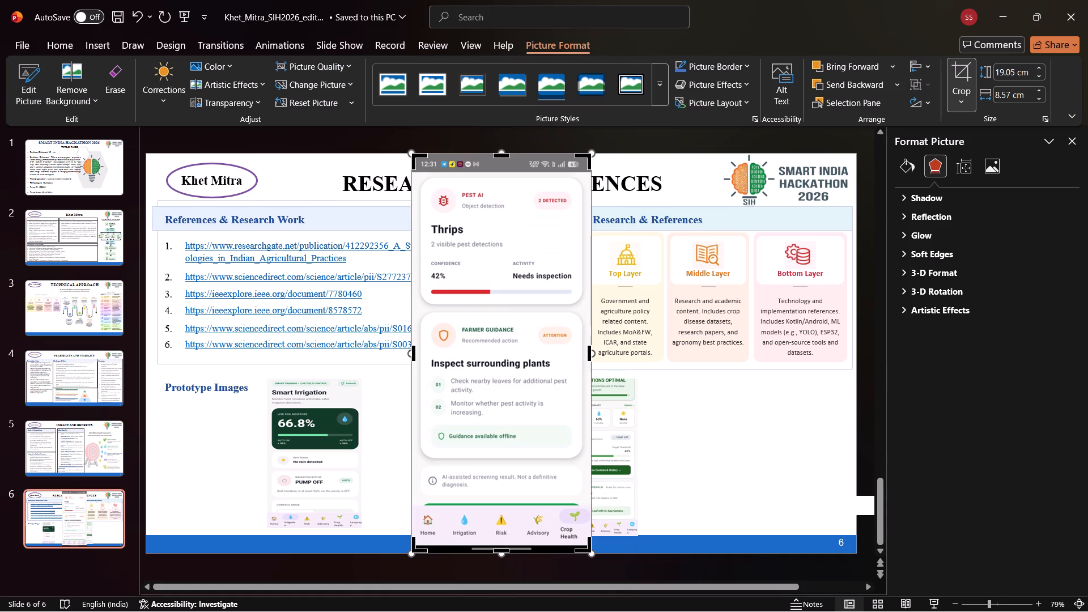
drag(501, 155, 501, 161)
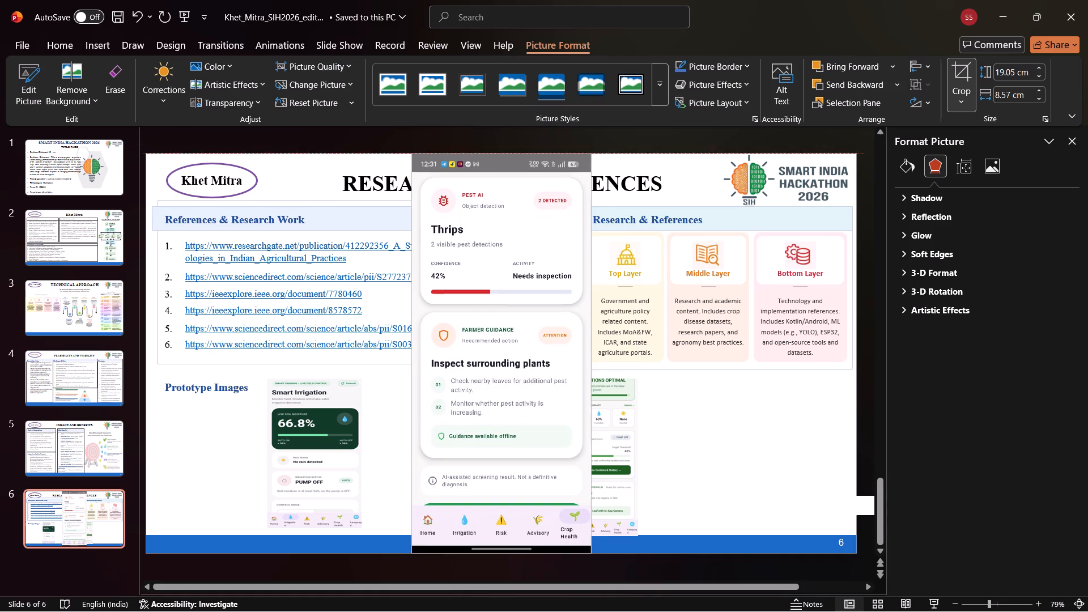
drag(501, 161, 500, 176)
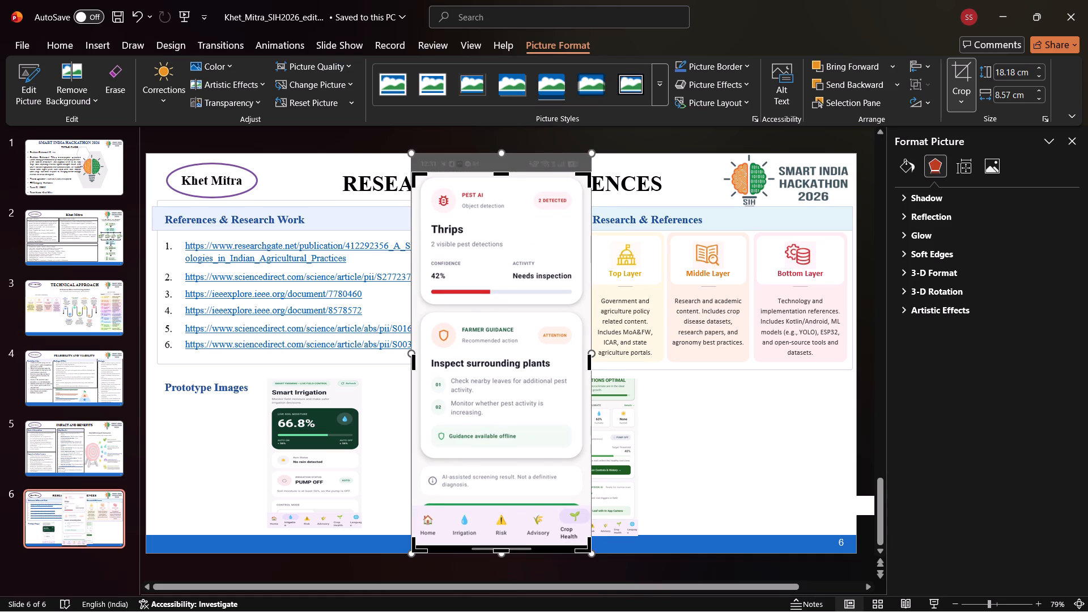
drag(500, 550, 497, 537)
click(651, 451)
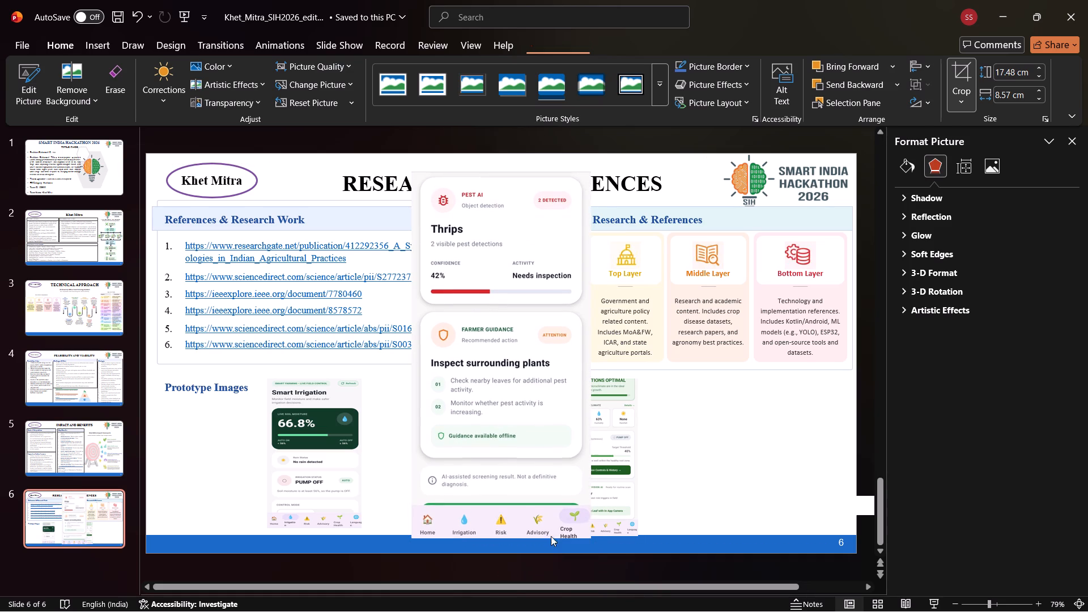
Shrink the Thrips screenshot to about 7.4 cm tall and place it beyond the home screenshot, just above the footer bar.
click(556, 505)
drag(591, 538, 569, 486)
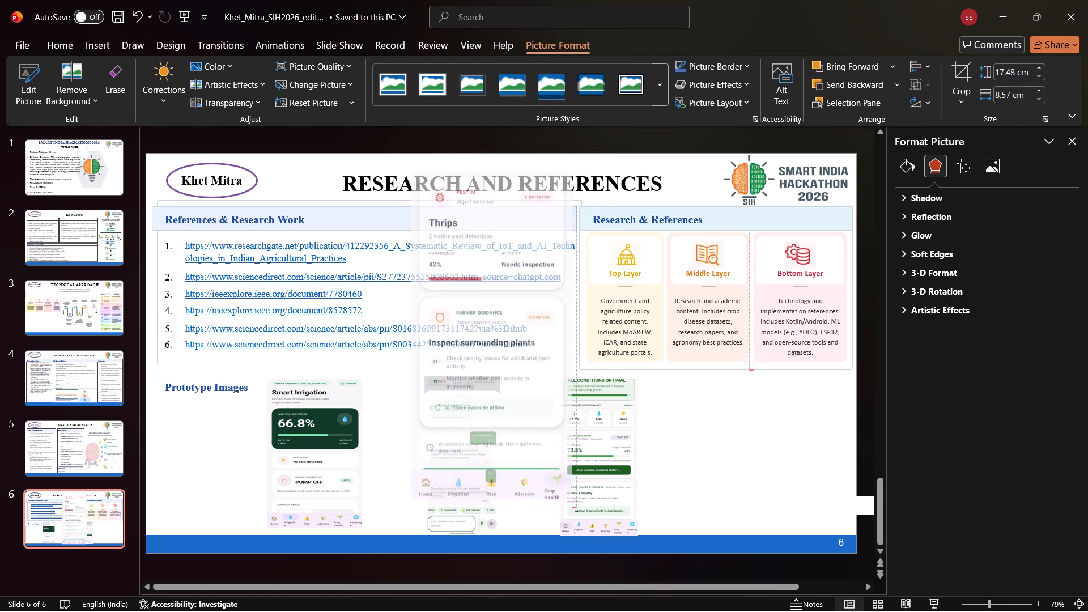
drag(569, 486, 511, 375)
drag(481, 296, 722, 475)
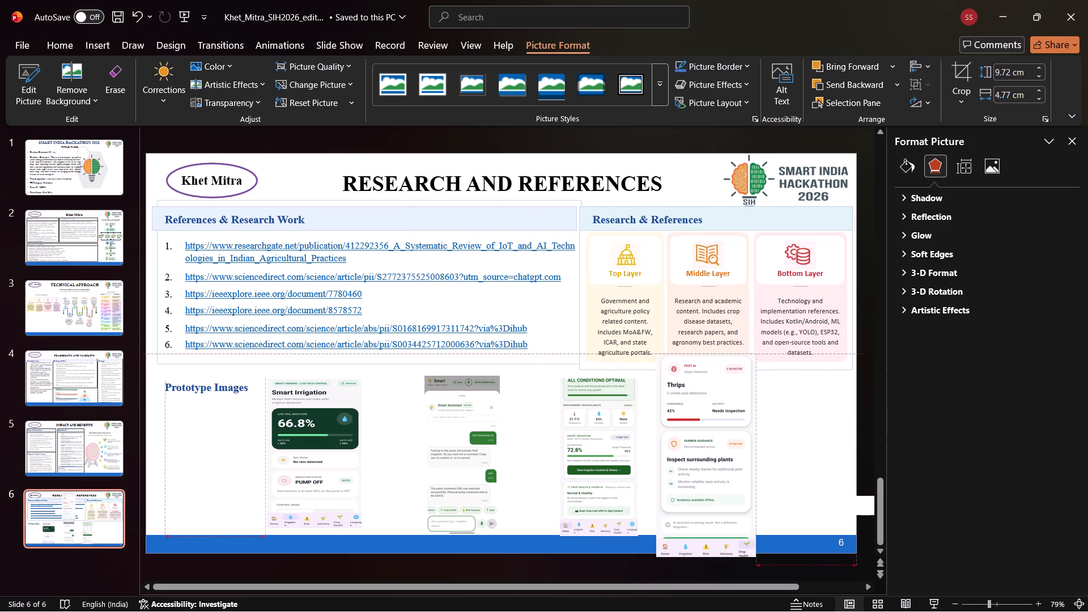
drag(722, 475, 722, 475)
drag(755, 556, 736, 513)
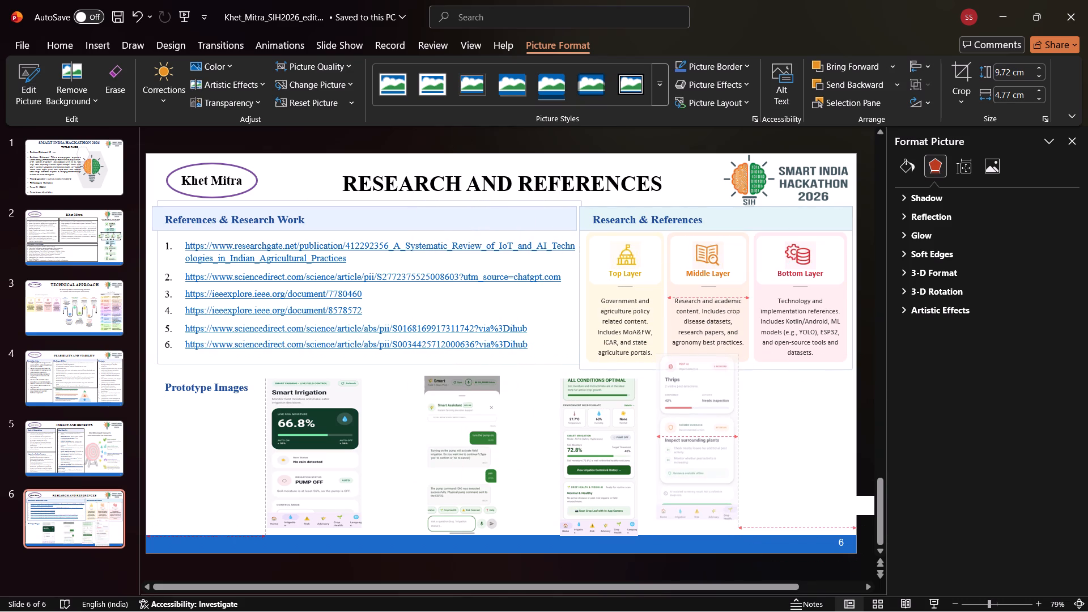
drag(707, 447, 716, 465)
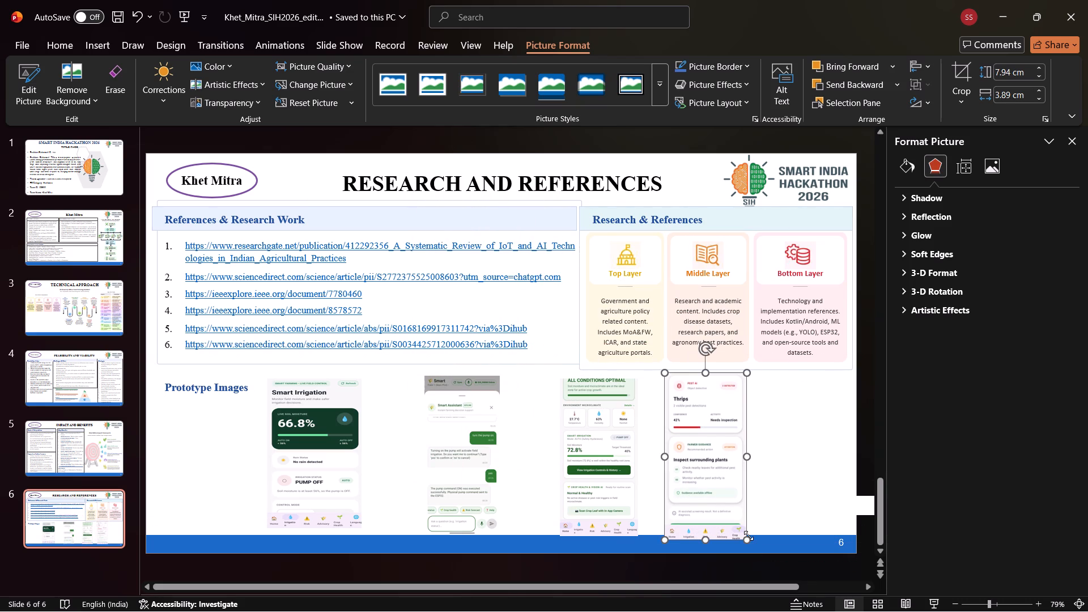
drag(744, 537, 737, 526)
drag(724, 494, 732, 498)
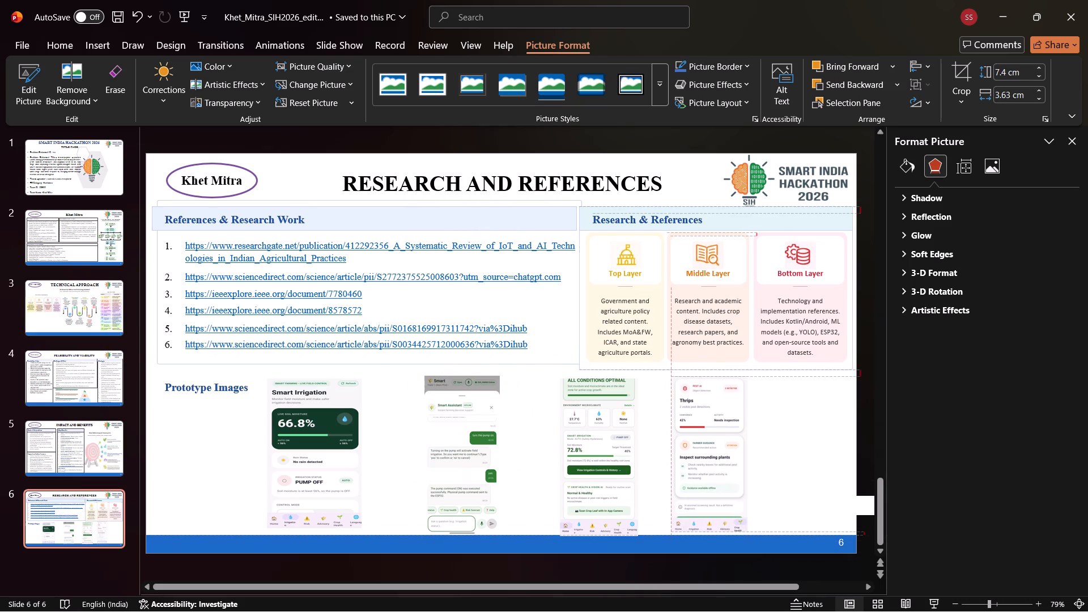
drag(732, 498, 737, 496)
Cut the blank white rectangle that runs behind the lower part of the prototype screenshots and past the slide edge.
click(844, 495)
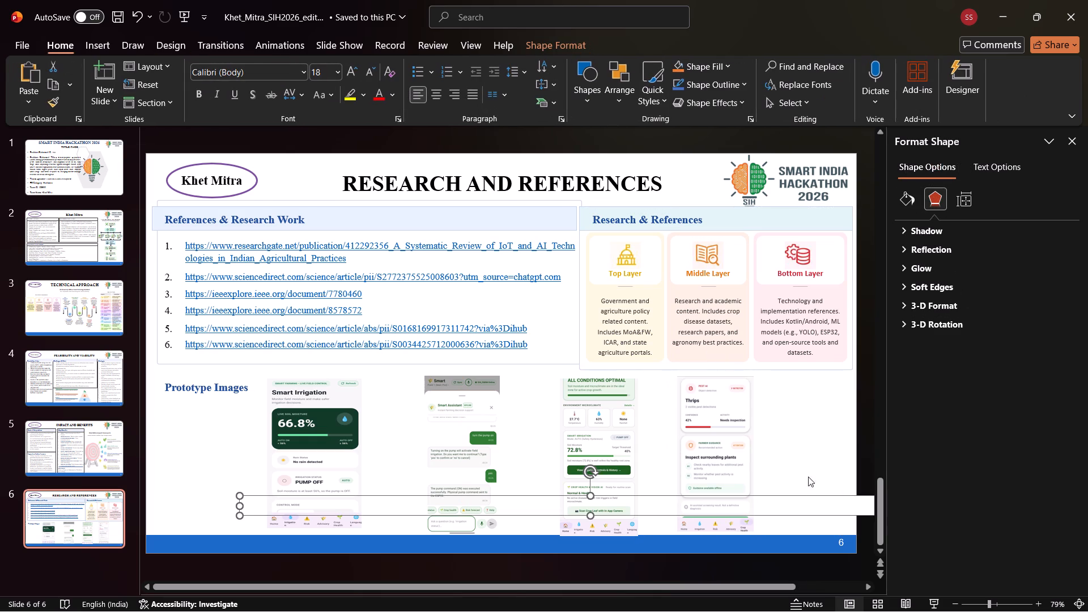
right_click(820, 504)
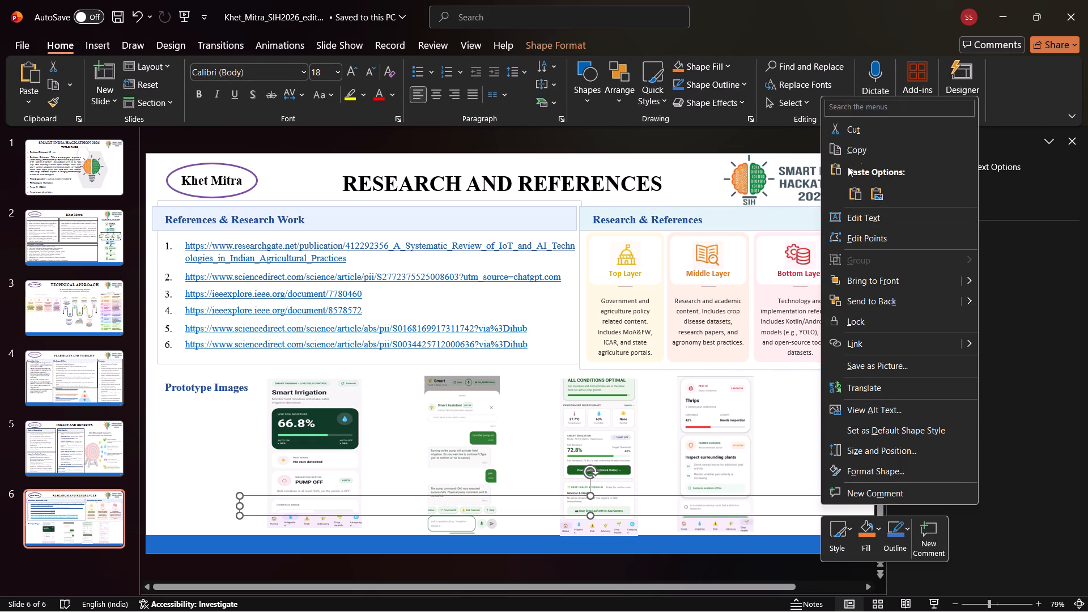
click(858, 131)
Shrink the "All Conditions Optimal" home screenshot slightly so it ends just above the footer bar.
click(610, 514)
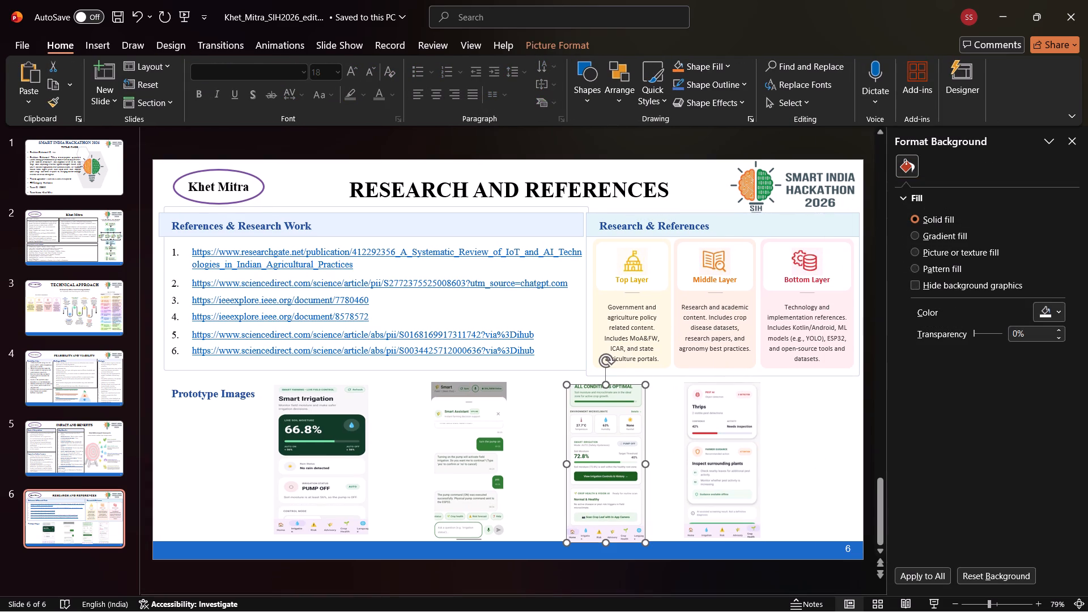
click(643, 540)
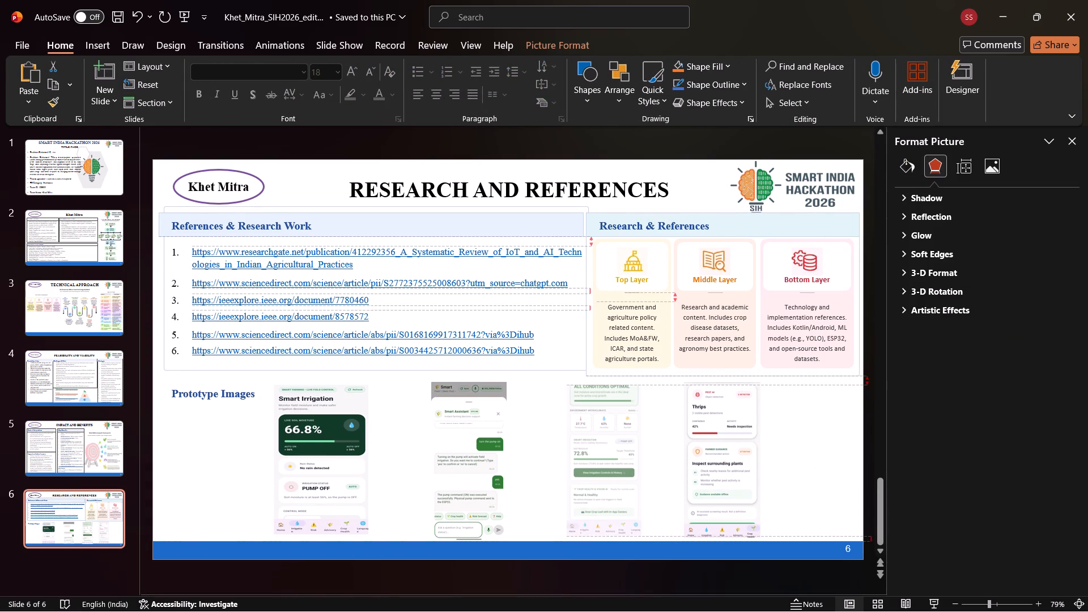
click(834, 465)
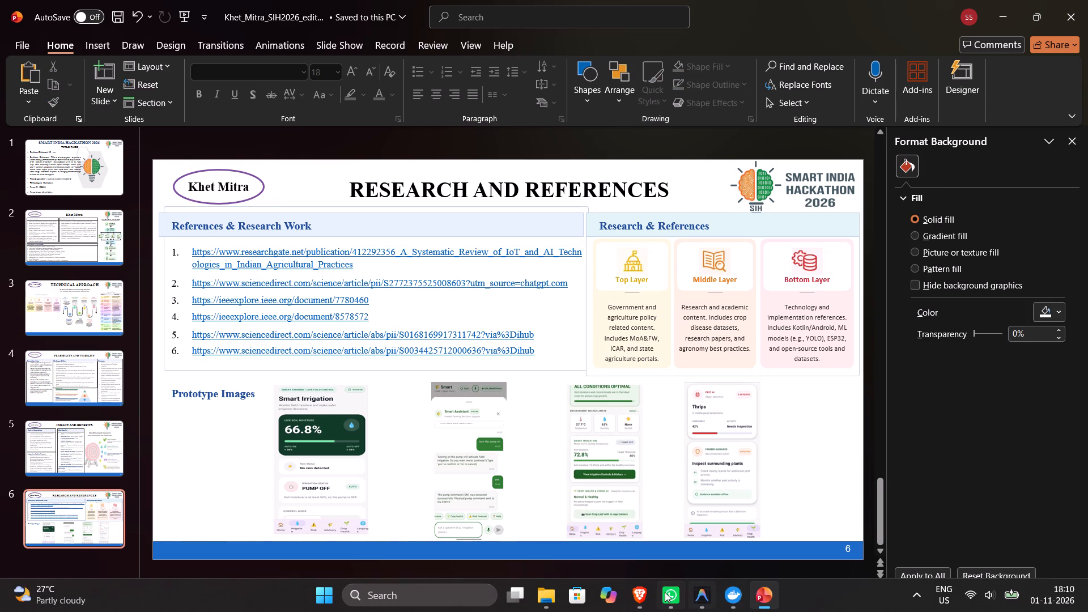
Switch to the Brave browser, search the web for "sih winning ppt" and open the Slideshare deck "Sih Hackathon PPt.pptx".
click(654, 593)
click(925, 13)
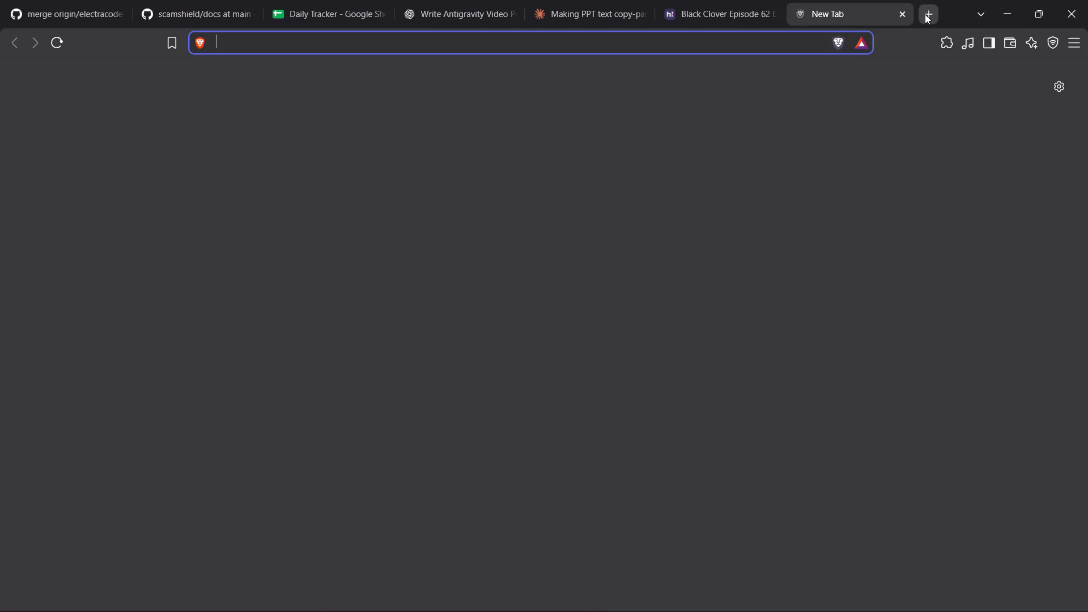
text(sih wi)
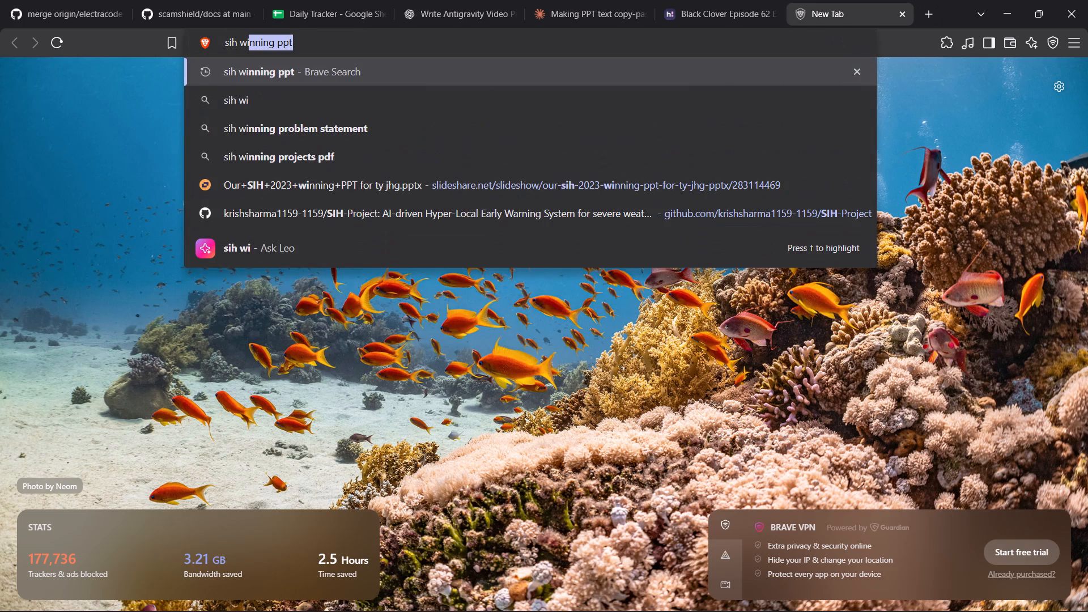
key(Return)
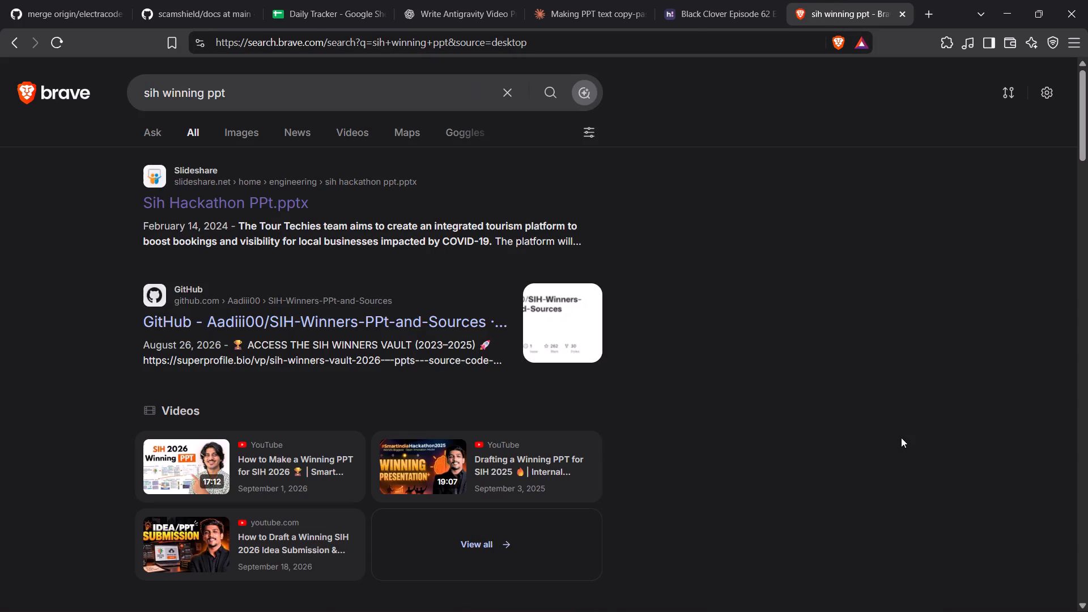
click(275, 199)
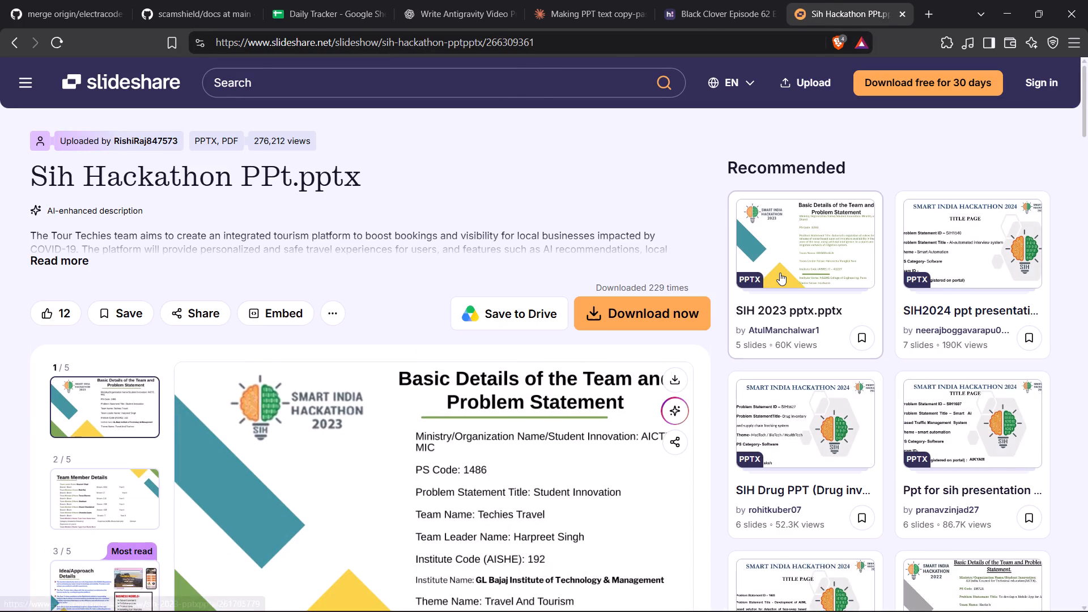
Open the recommended deck "SIH 2023 pptx.pptx" and look through its slides for reference.
click(780, 272)
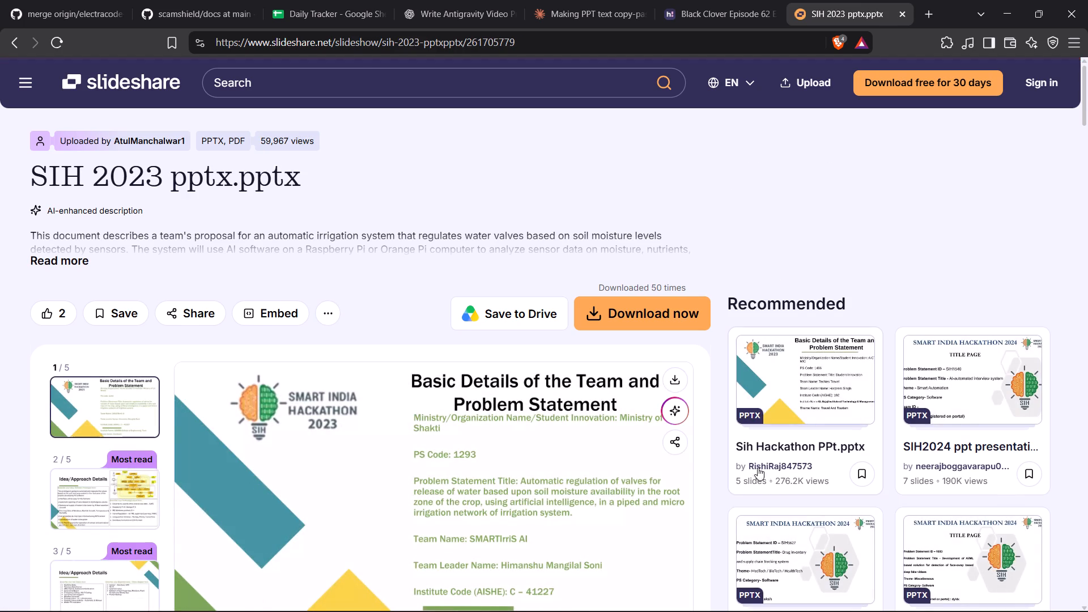
scroll(576, 447, down, 6)
scroll(578, 439, up, 6)
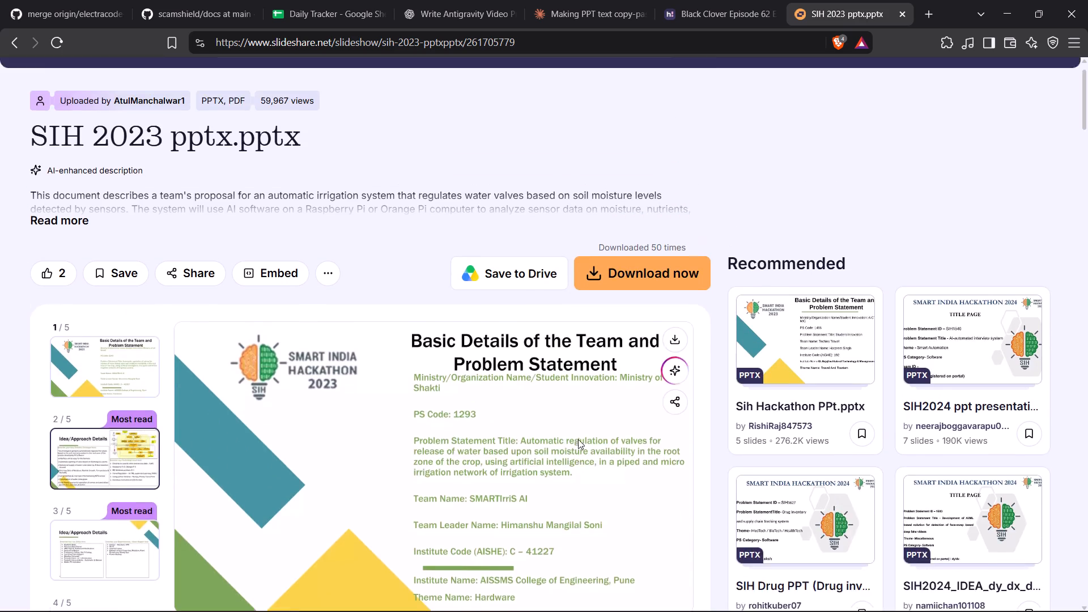
scroll(578, 439, down, 3)
scroll(579, 439, up, 1)
scroll(579, 439, down, 18)
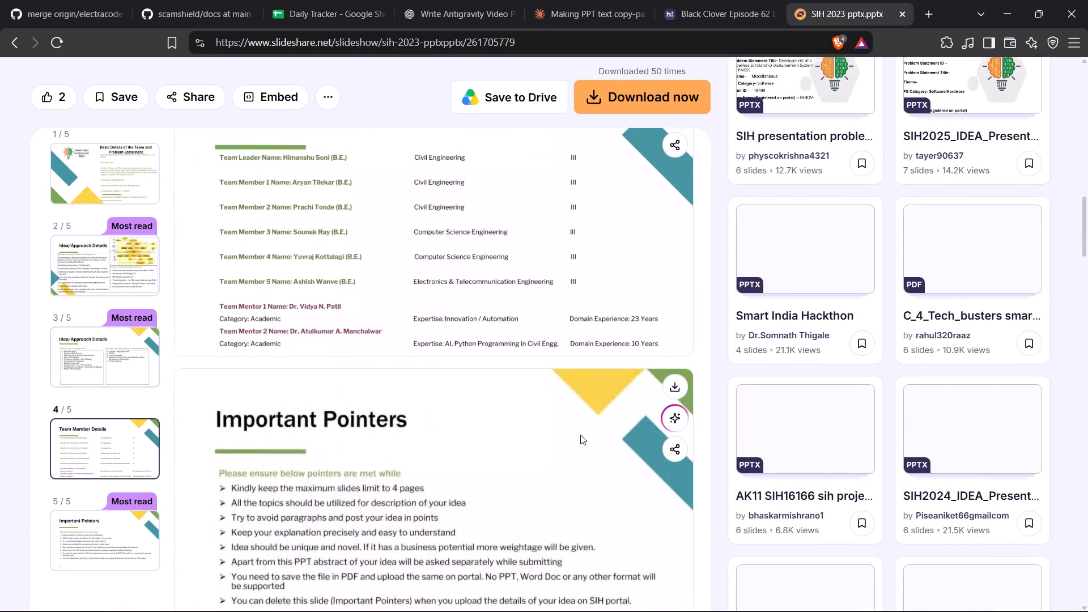
scroll(580, 435, down, 3)
scroll(580, 435, up, 4)
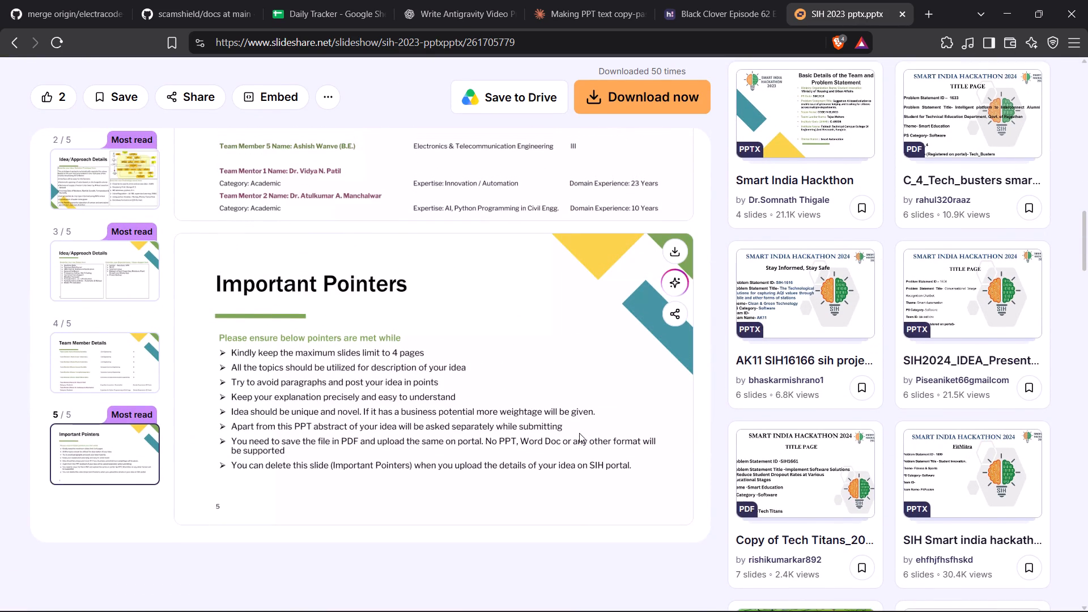
scroll(552, 426, up, 1)
scroll(552, 426, down, 1)
scroll(552, 426, up, 2)
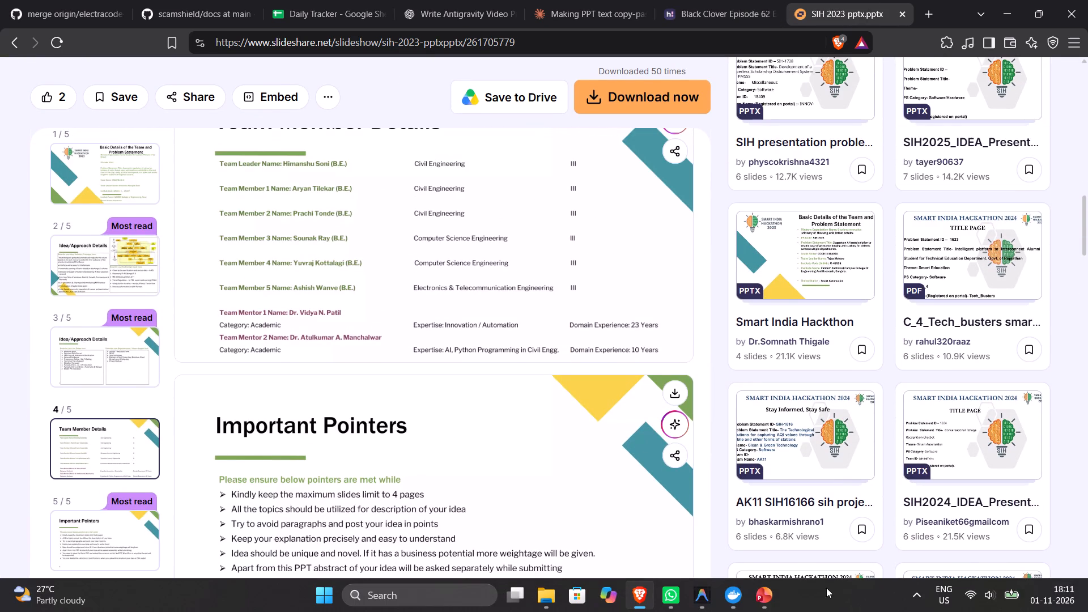
Switch back to PowerPoint and move slide 6's page number out of the blue footer bar to the blank area just above it.
click(767, 594)
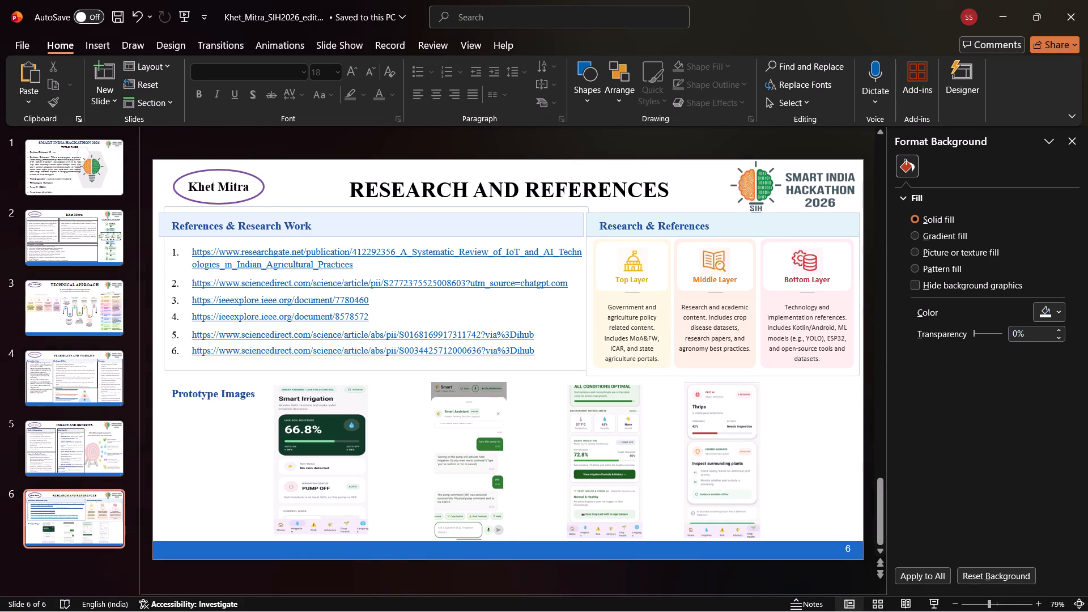
click(732, 549)
click(848, 551)
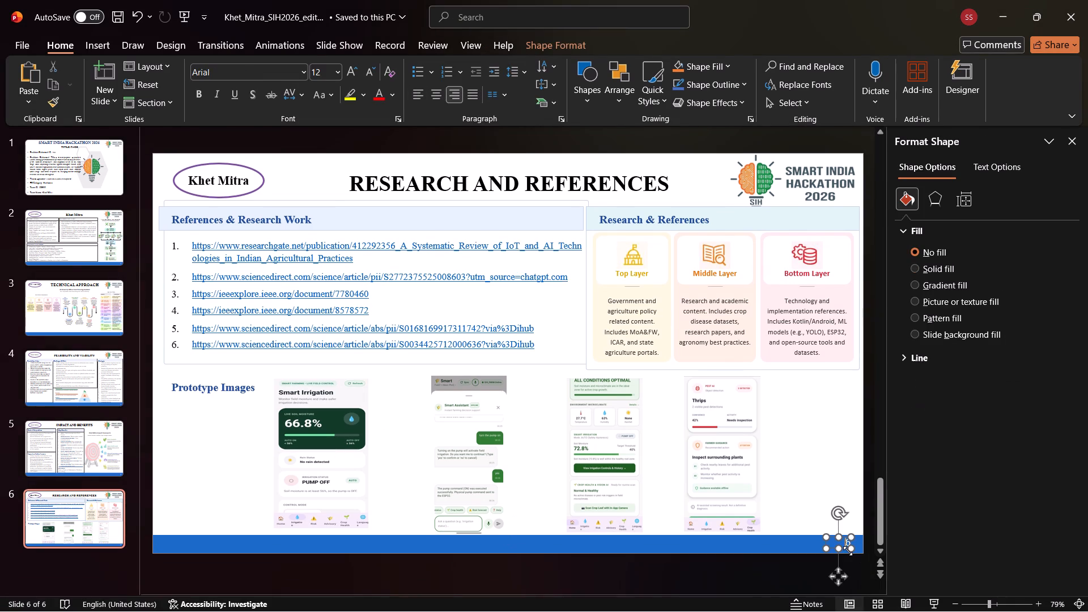
click(853, 549)
drag(830, 539, 806, 503)
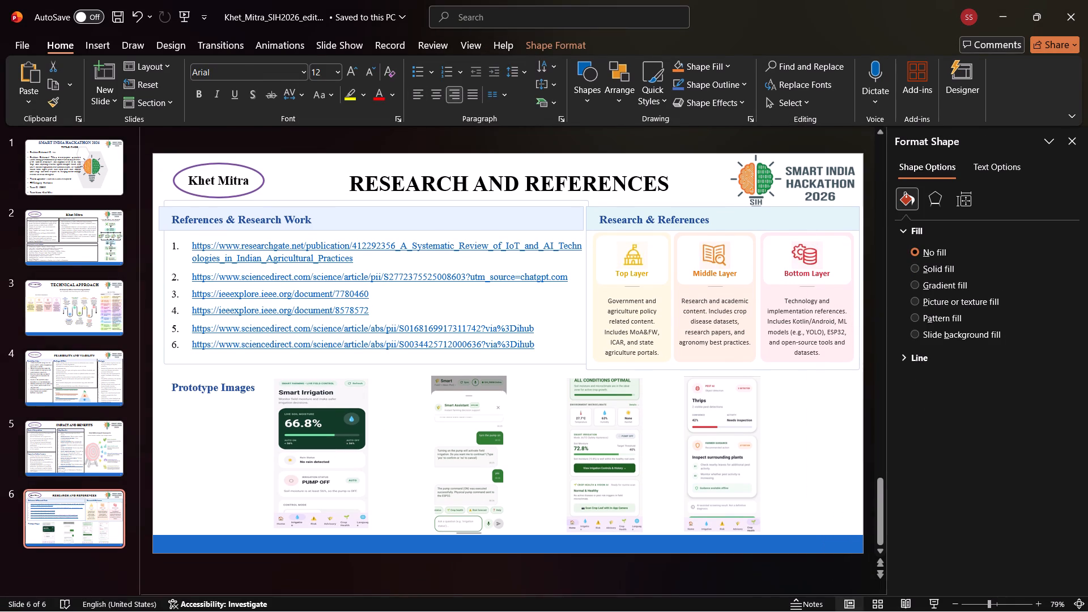
drag(806, 503, 804, 513)
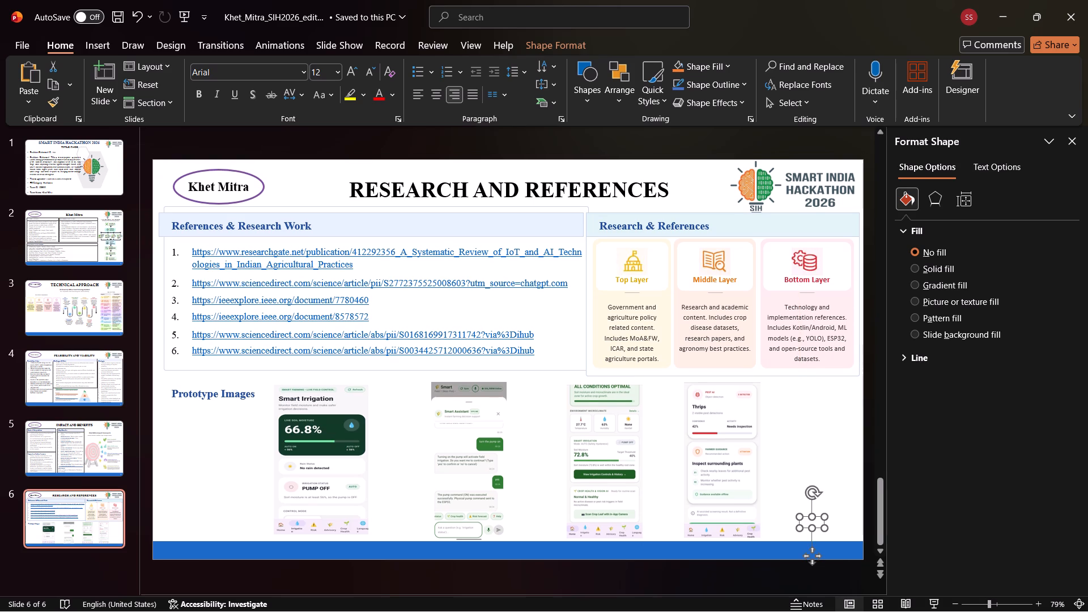
Change the page number's font colour to black.
click(813, 524)
click(392, 96)
click(405, 170)
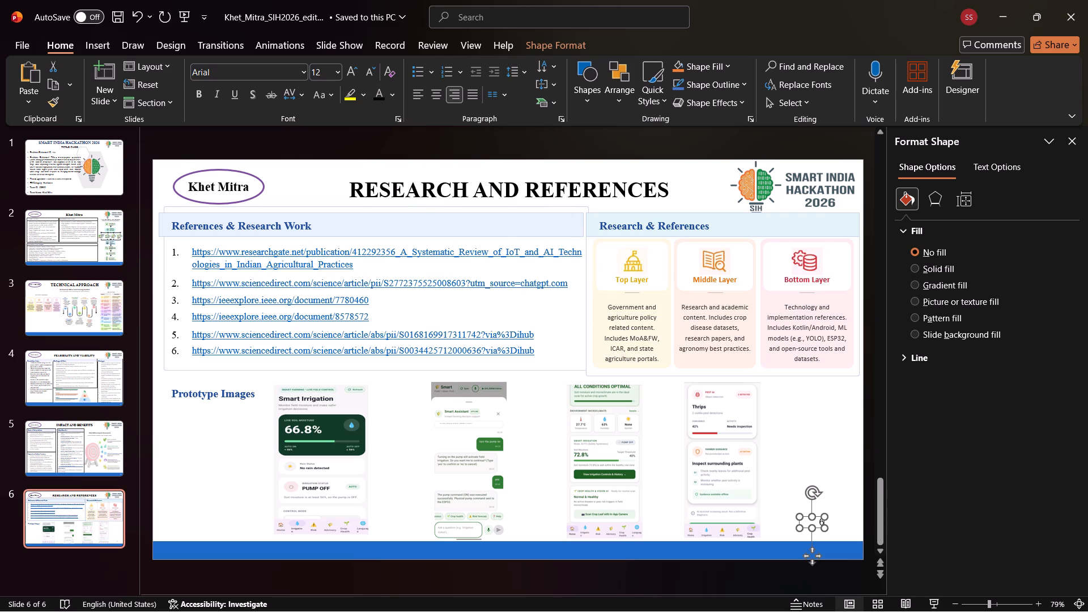
click(829, 431)
Cut the blue footer bar from slide 6.
click(815, 552)
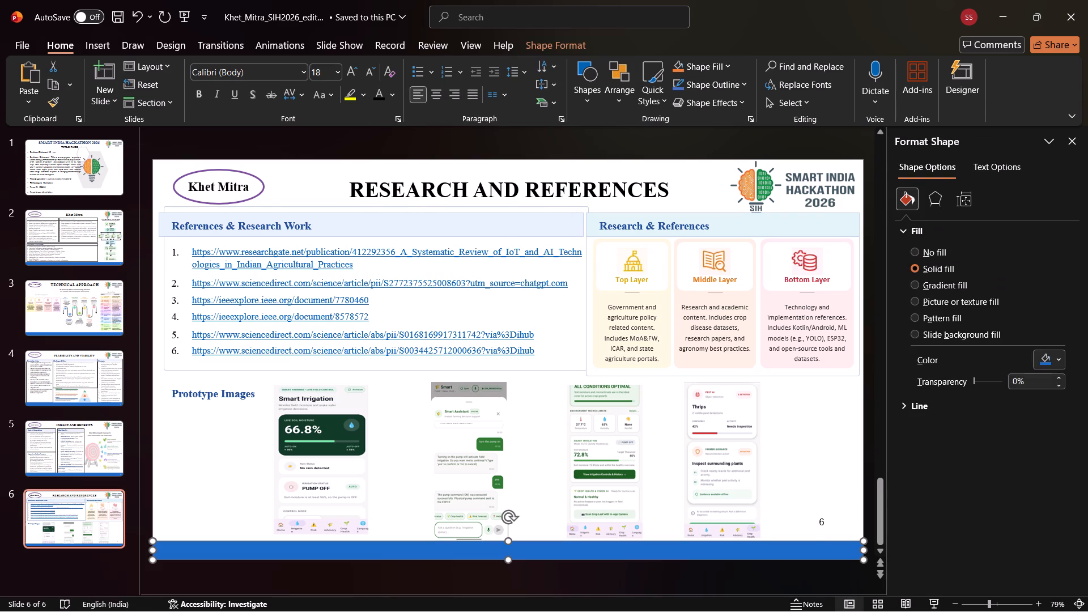
right_click(813, 547)
click(844, 172)
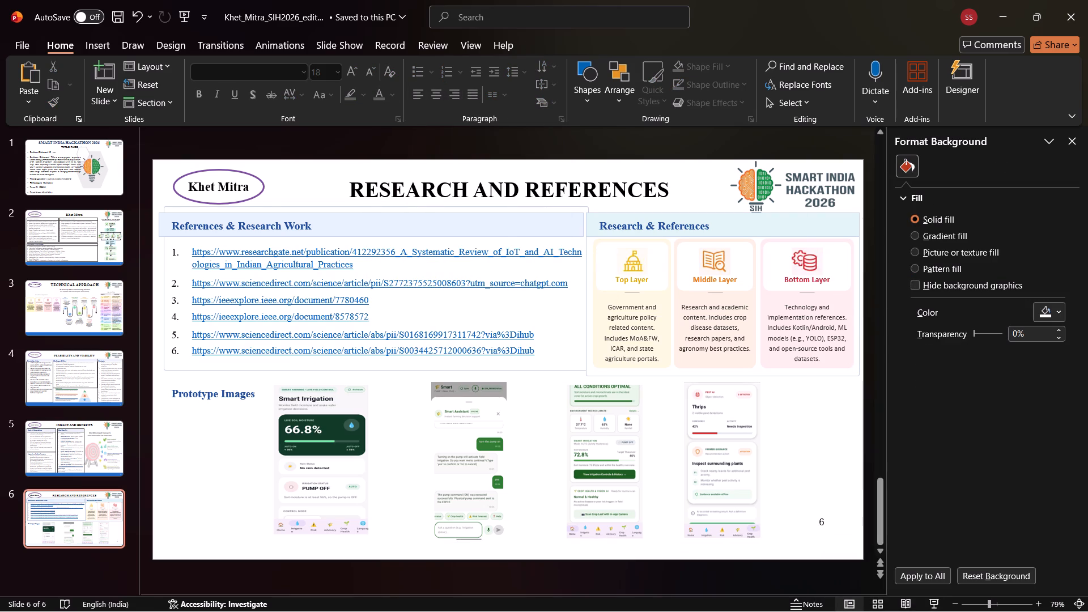
Move slide 6's page number to the slide's bottom-left corner, below the prototype images.
drag(818, 521, 716, 539)
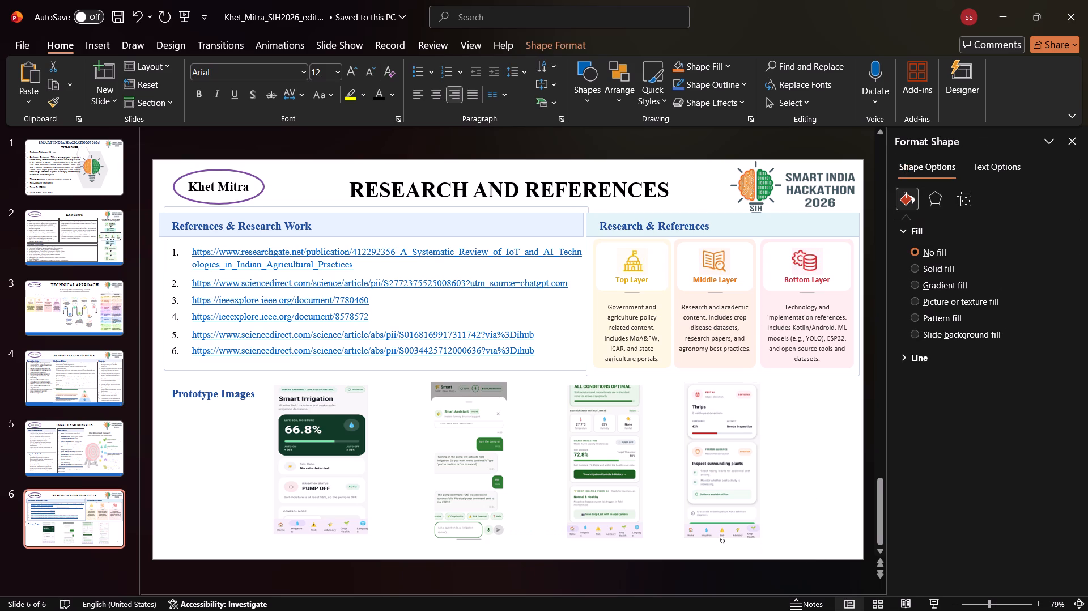
drag(716, 539, 167, 550)
drag(167, 550, 164, 549)
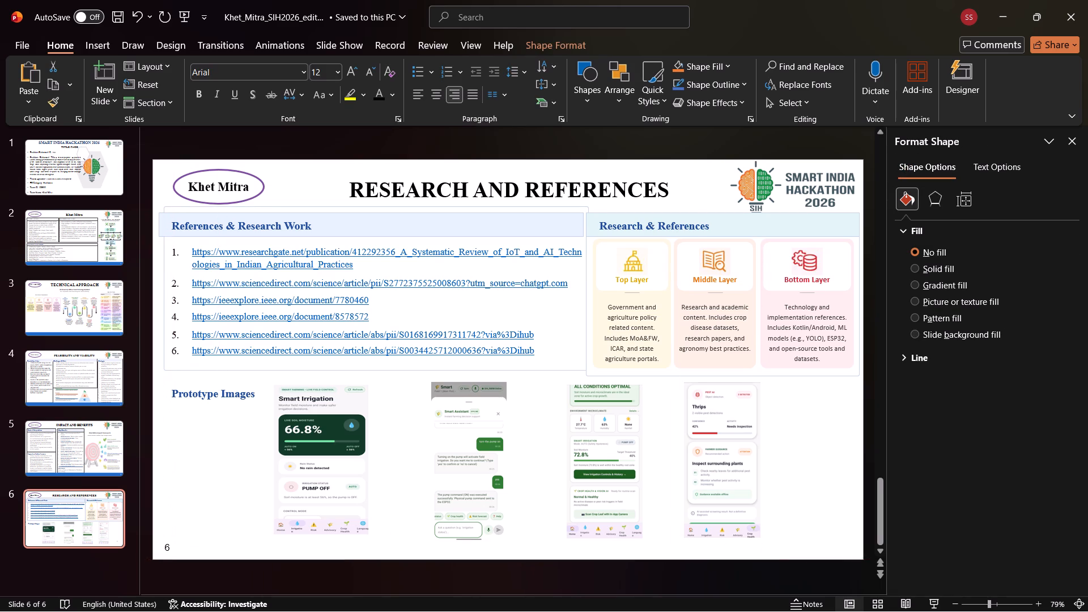
drag(164, 549, 161, 552)
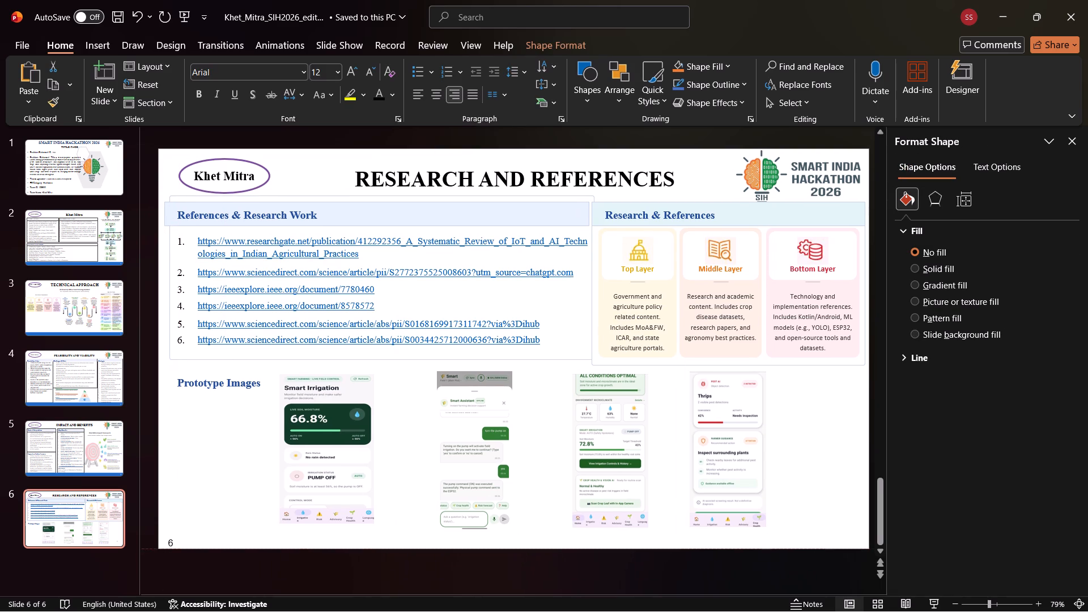
click(849, 503)
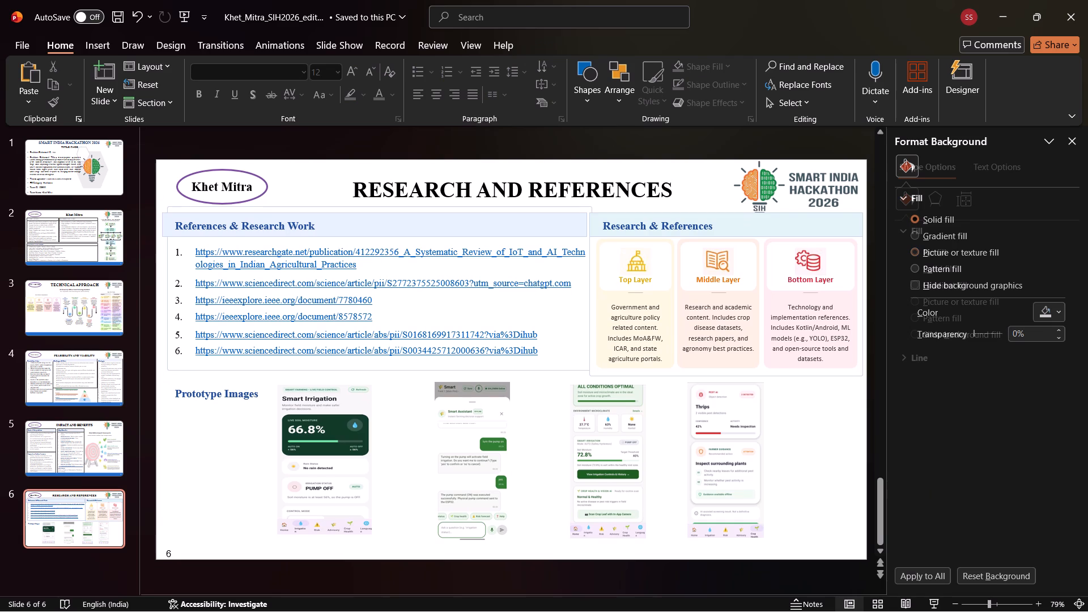
Enlarge the Smart Irrigation screenshot on slide 6 so it reaches down almost to the slide's bottom edge.
click(354, 501)
drag(369, 538, 371, 541)
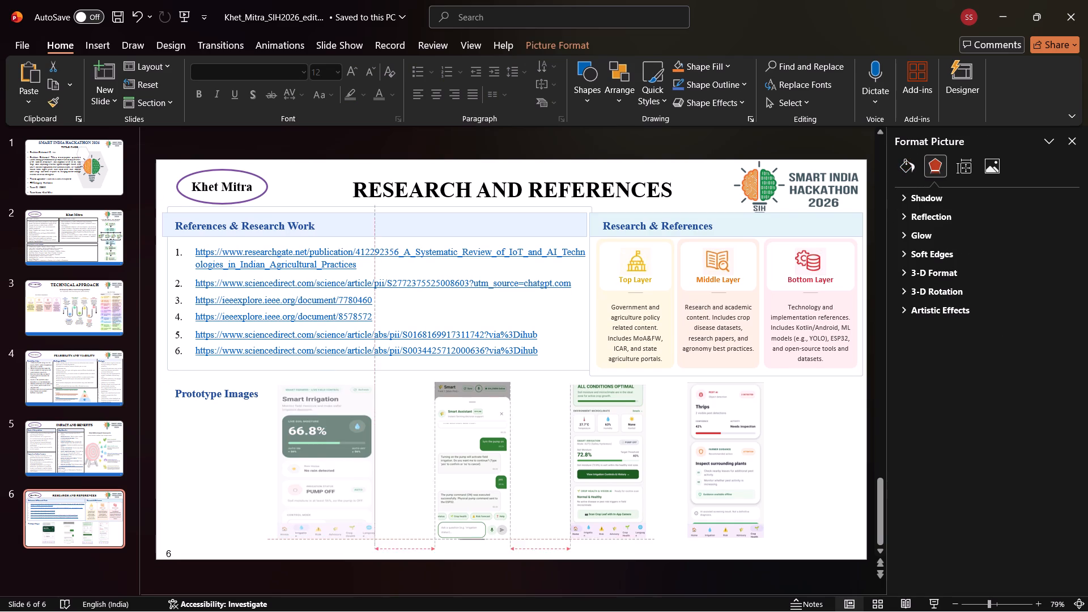
drag(371, 541, 382, 557)
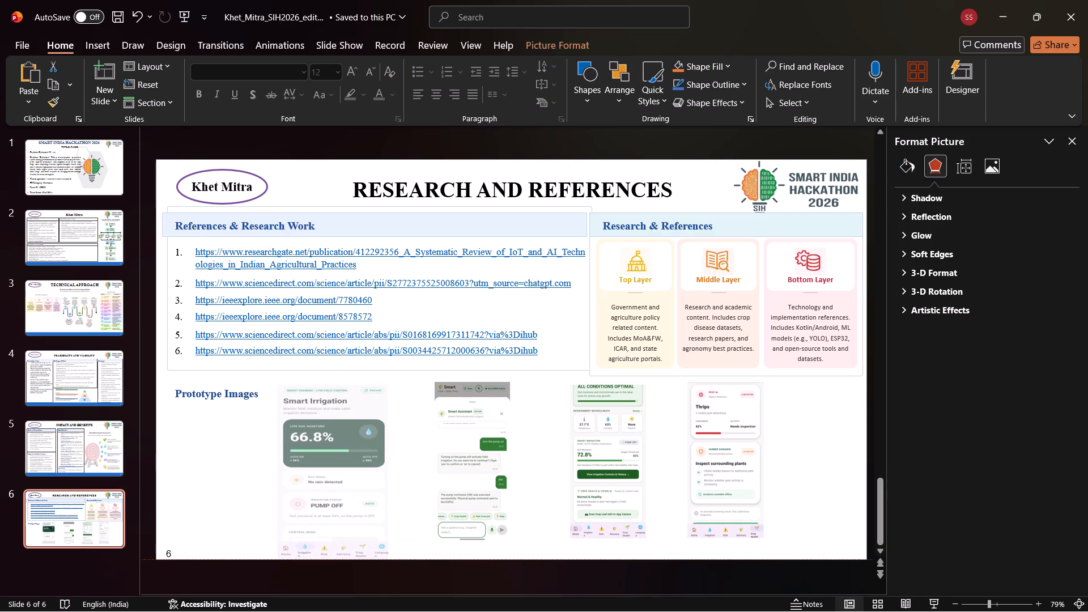
drag(382, 557, 382, 556)
Enlarge the Smart Assistant chat screenshot, shorten it from its top edge and reposition it to line up with the Smart Irrigation image.
click(503, 474)
drag(508, 542, 511, 544)
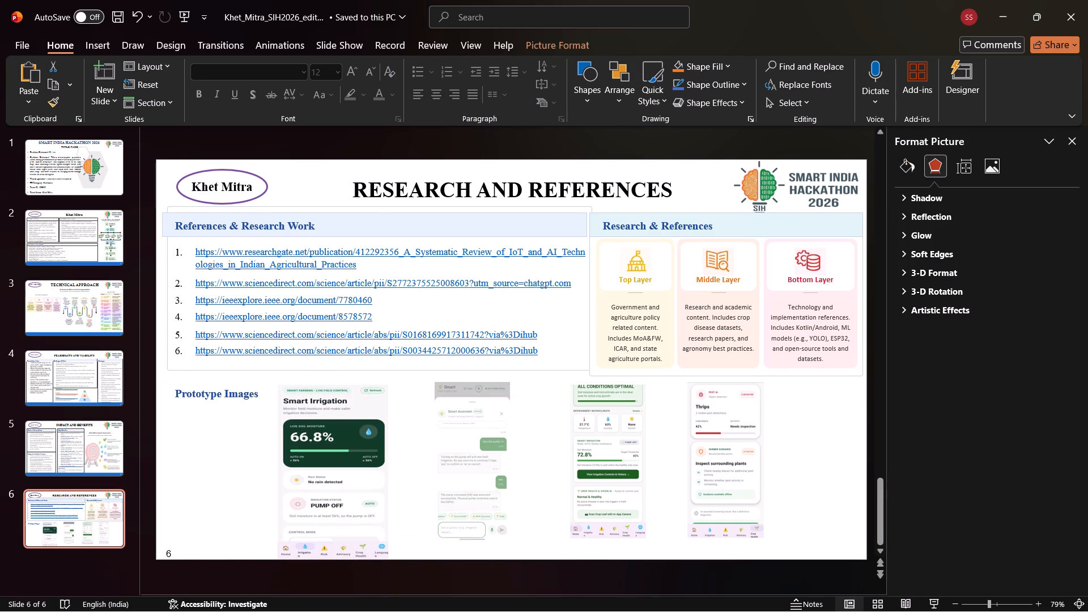
drag(511, 544, 517, 530)
click(461, 450)
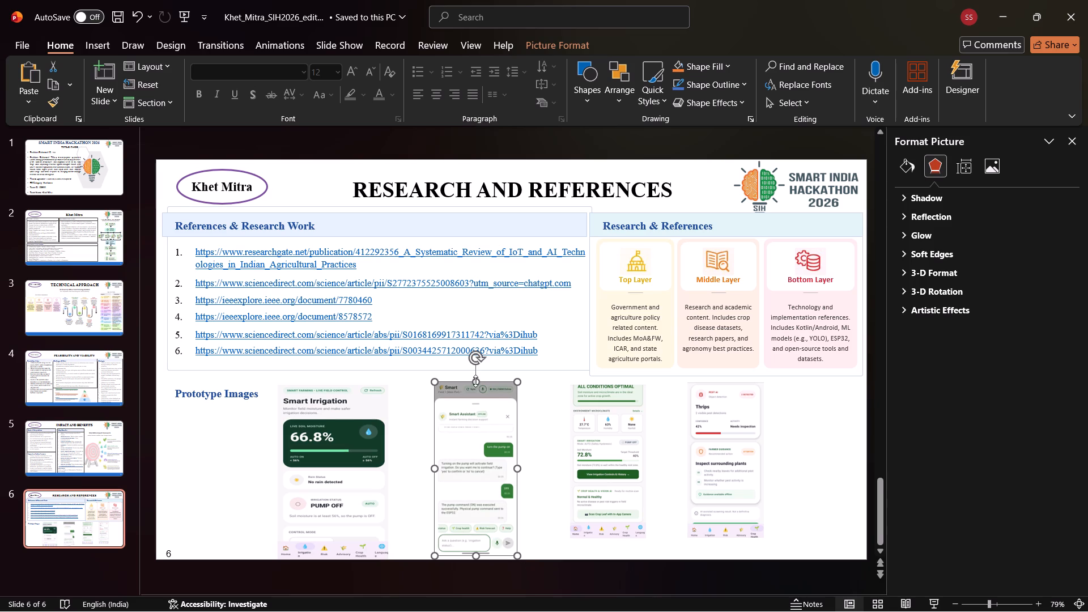
click(475, 381)
drag(475, 381, 481, 396)
click(478, 445)
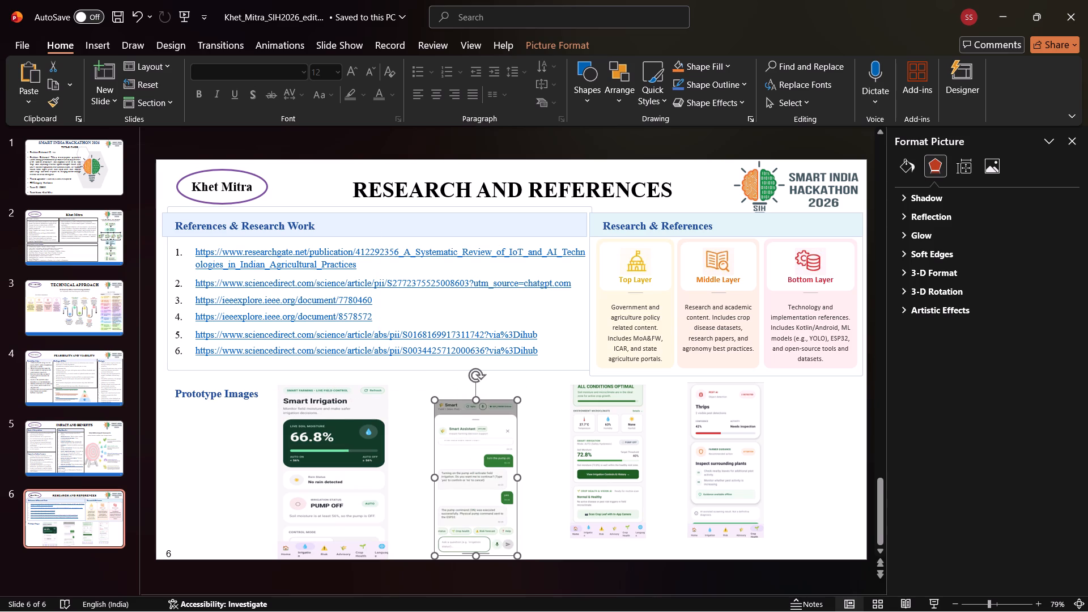
click(520, 555)
drag(507, 500, 501, 488)
Shorten the All Conditions Optimal screenshot from the top, enlarge it towards the slide's bottom edge and align it with its neighbours.
click(628, 469)
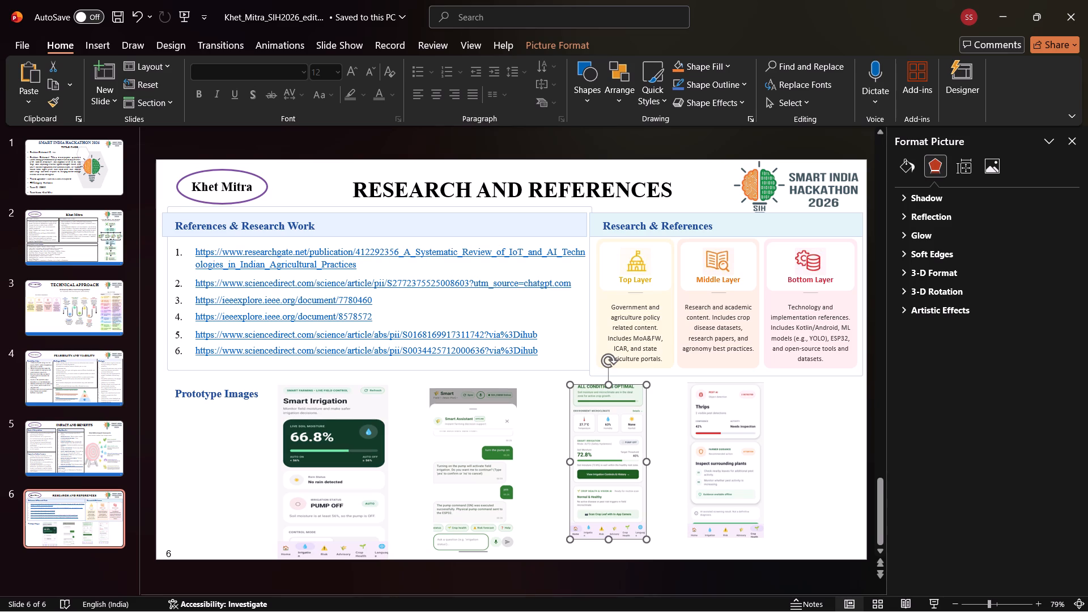
drag(610, 385, 610, 397)
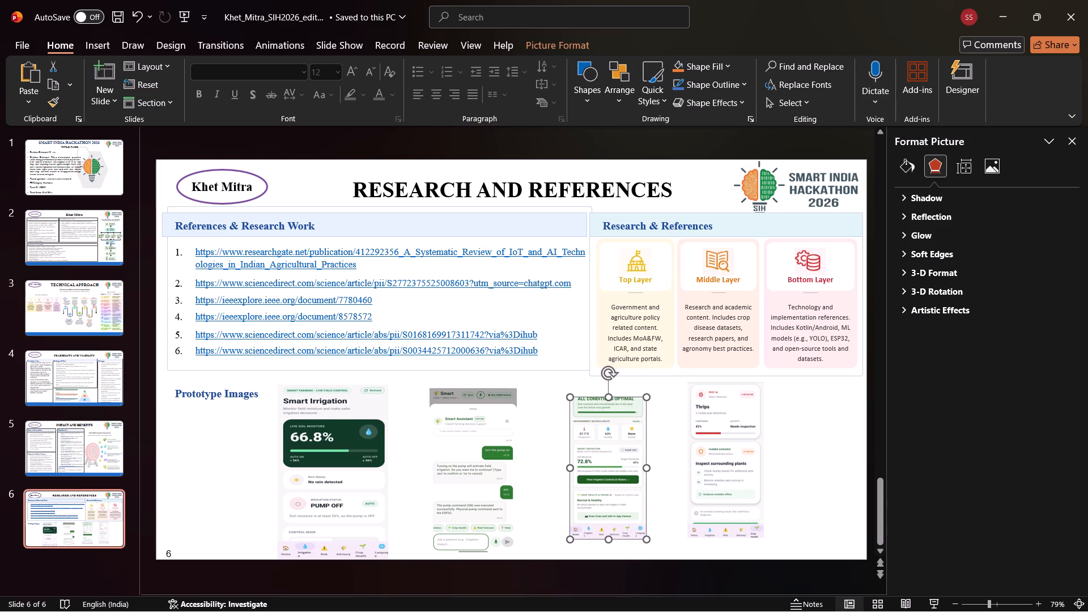
drag(645, 537, 656, 551)
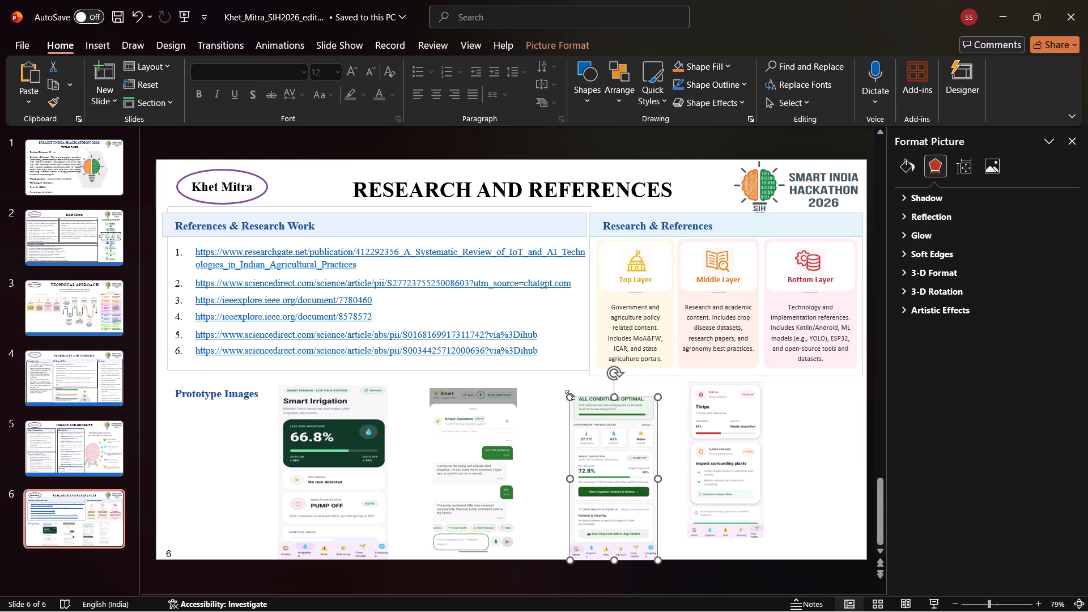
drag(569, 395, 564, 400)
Resize and reposition the Thrips screenshot to match the height and alignment of the other prototype images.
click(767, 450)
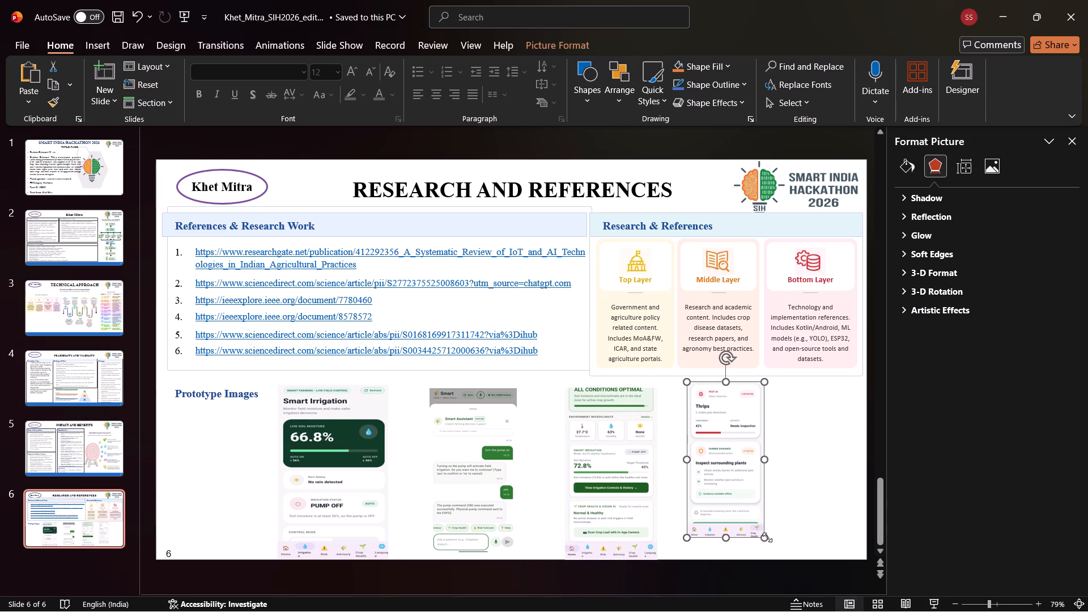
drag(725, 380, 725, 400)
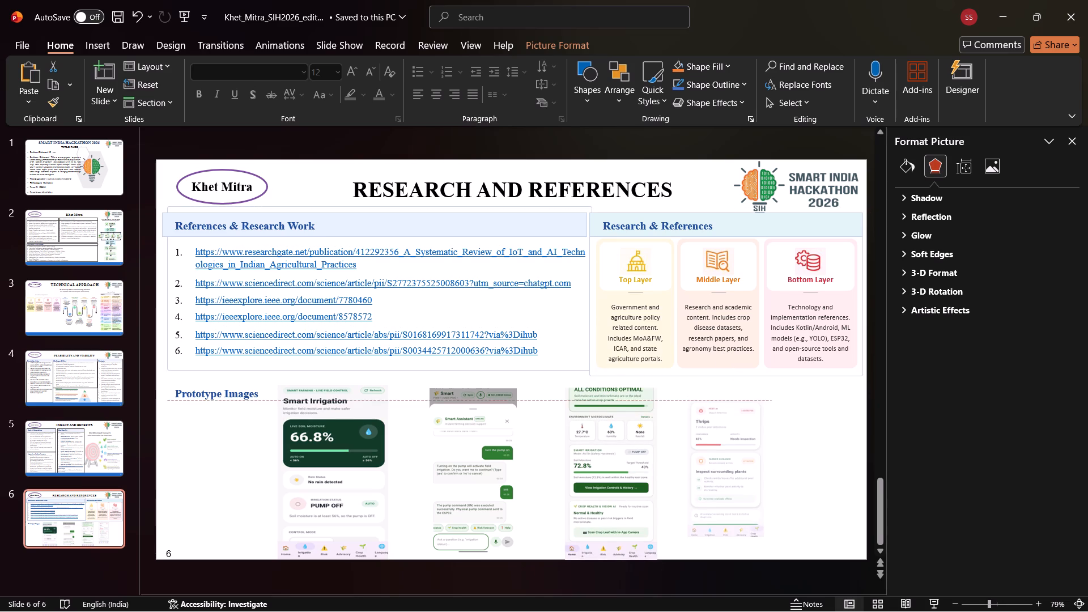
drag(725, 400, 725, 406)
click(764, 533)
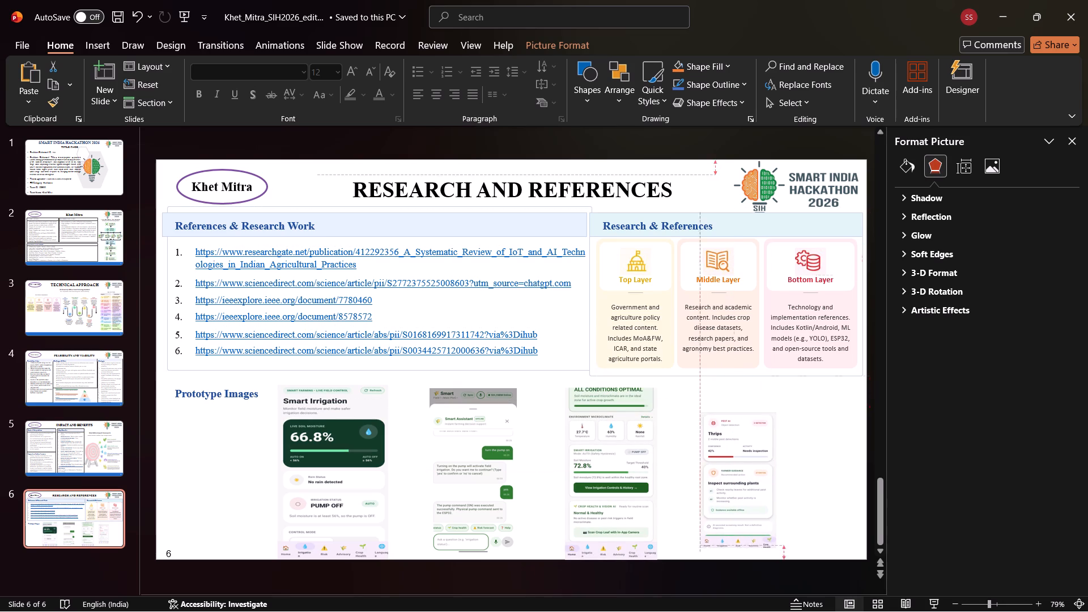
drag(768, 541, 777, 538)
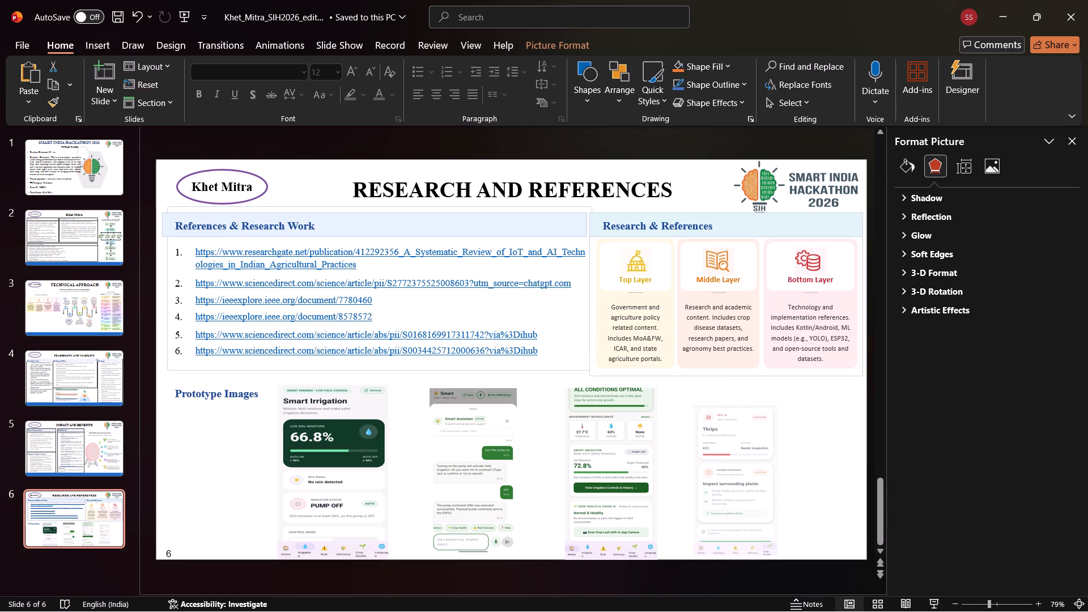
drag(777, 538, 777, 545)
click(695, 407)
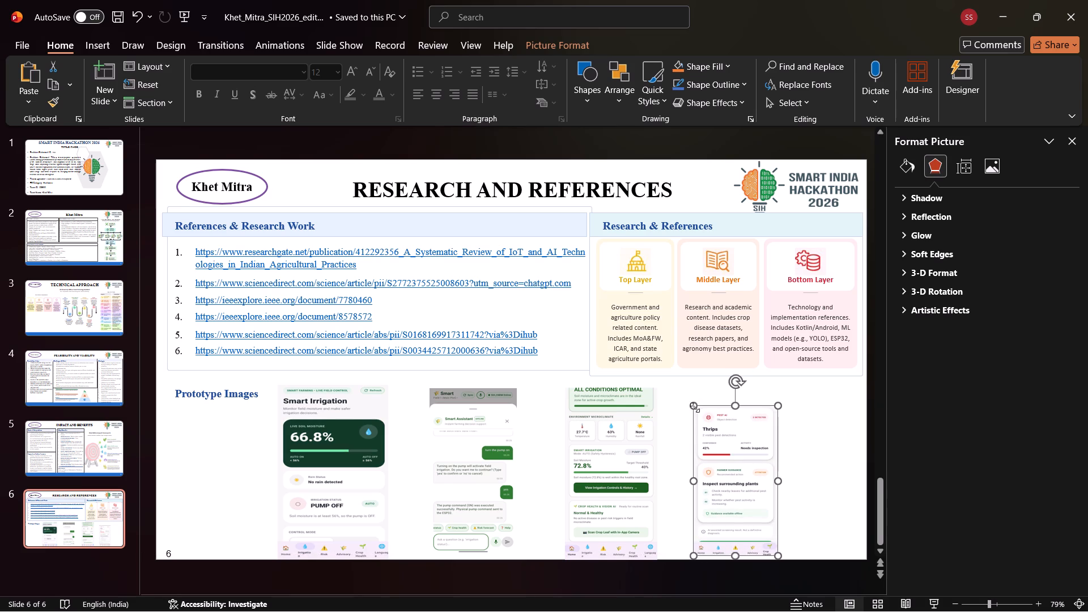
drag(694, 406, 688, 387)
click(827, 443)
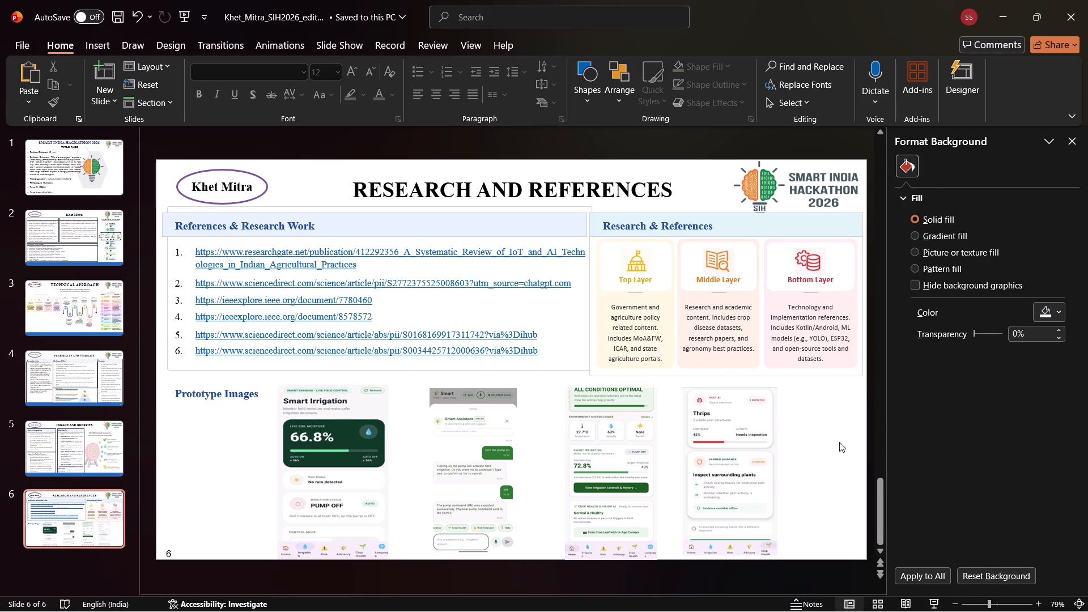
Go to slide 5, Impact and Benefits, and try to change its page number's font colour to black.
click(71, 467)
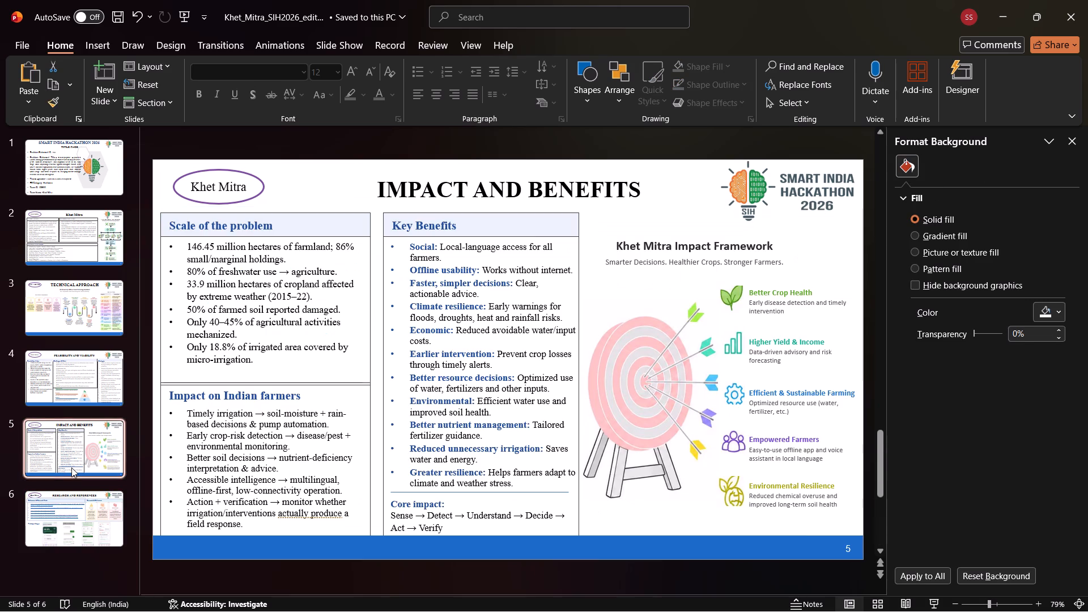
click(852, 548)
click(848, 545)
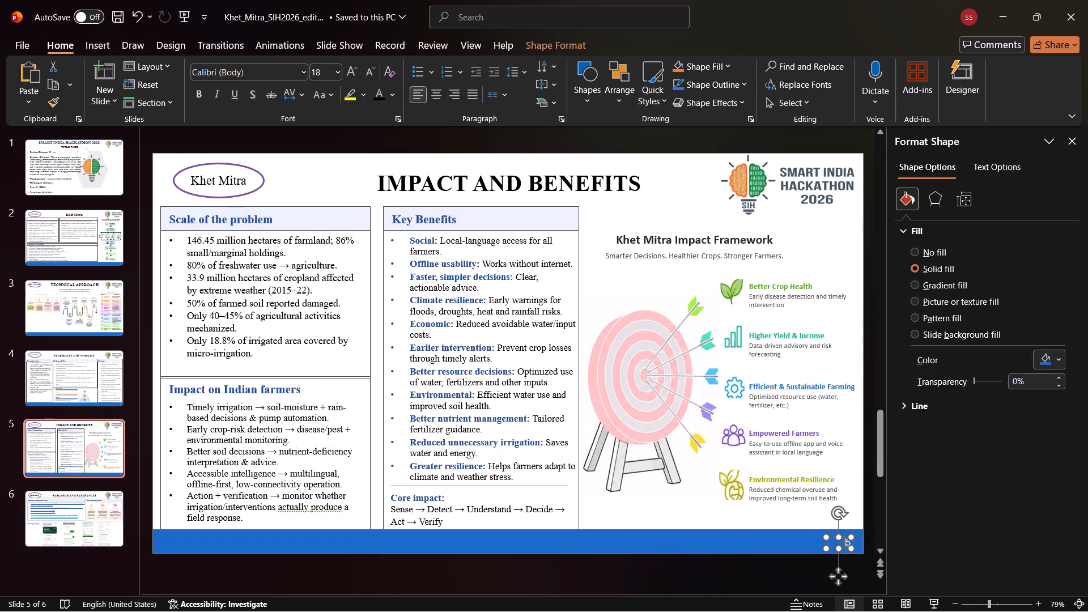
click(396, 100)
click(397, 168)
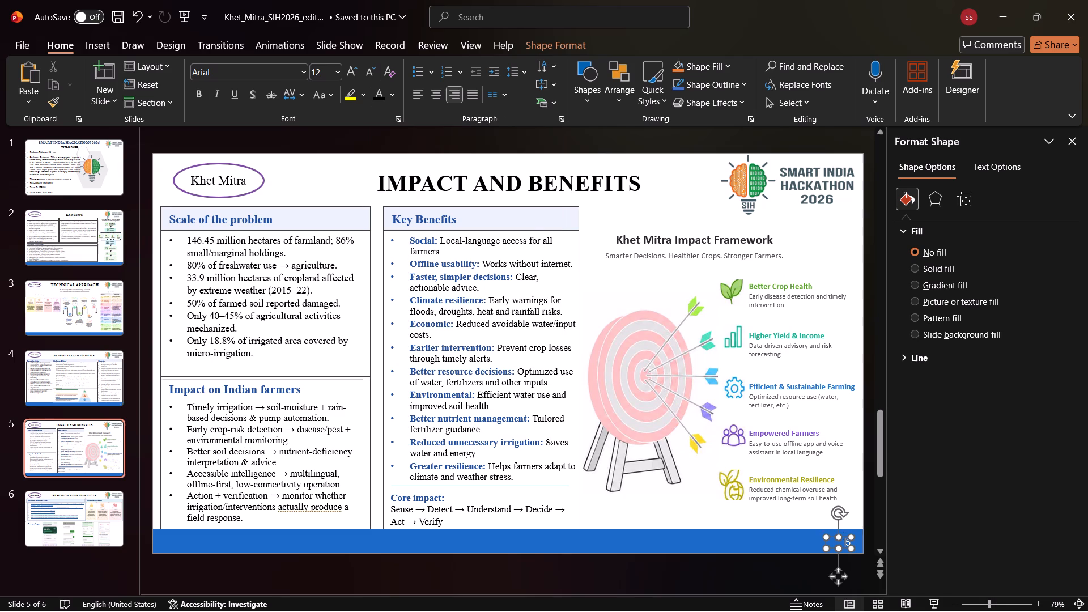
Cut the blue footer bar from slide 5.
click(765, 546)
right_click(765, 546)
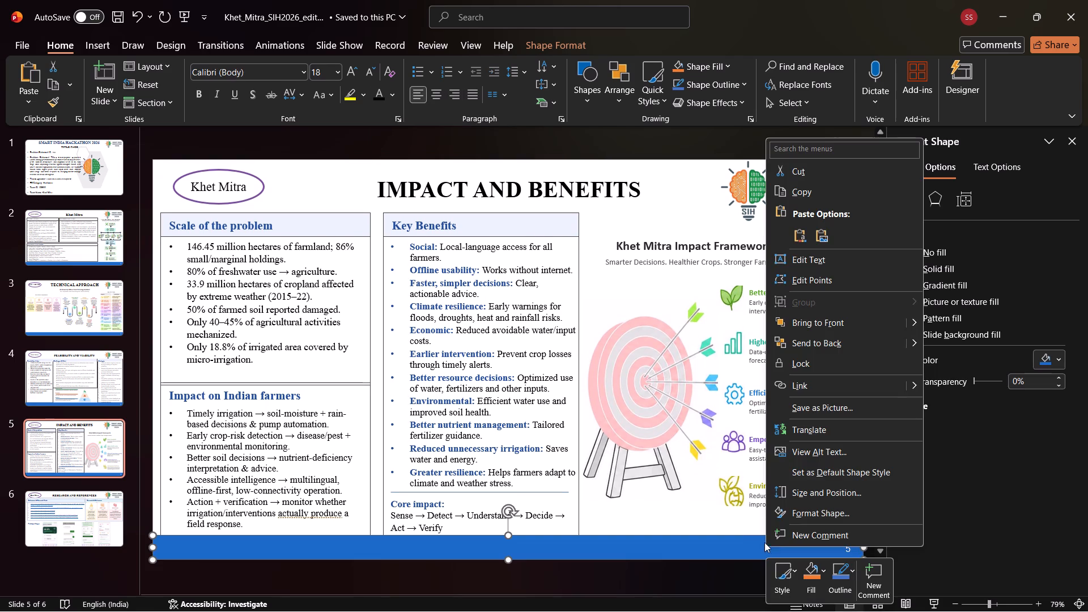
click(798, 170)
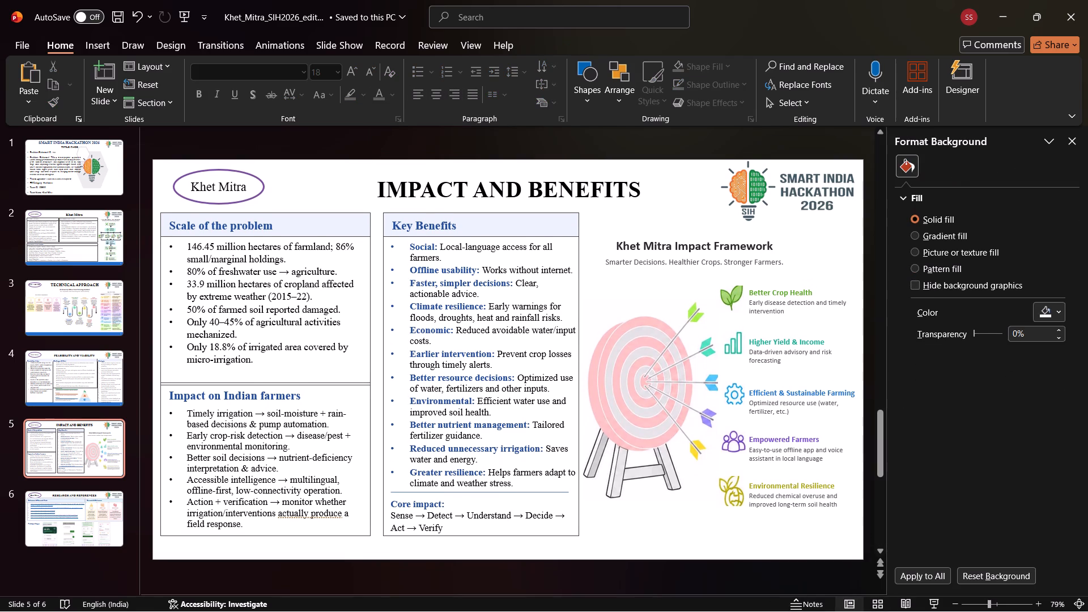
Set the font colour of slide 5's page number to black.
click(845, 540)
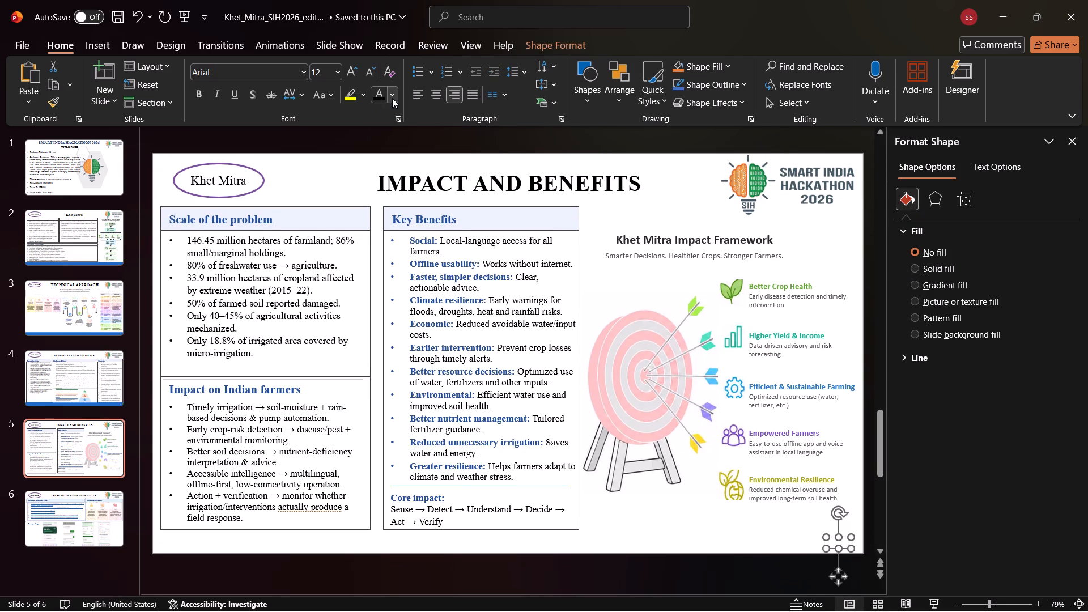
click(392, 98)
click(399, 165)
click(673, 538)
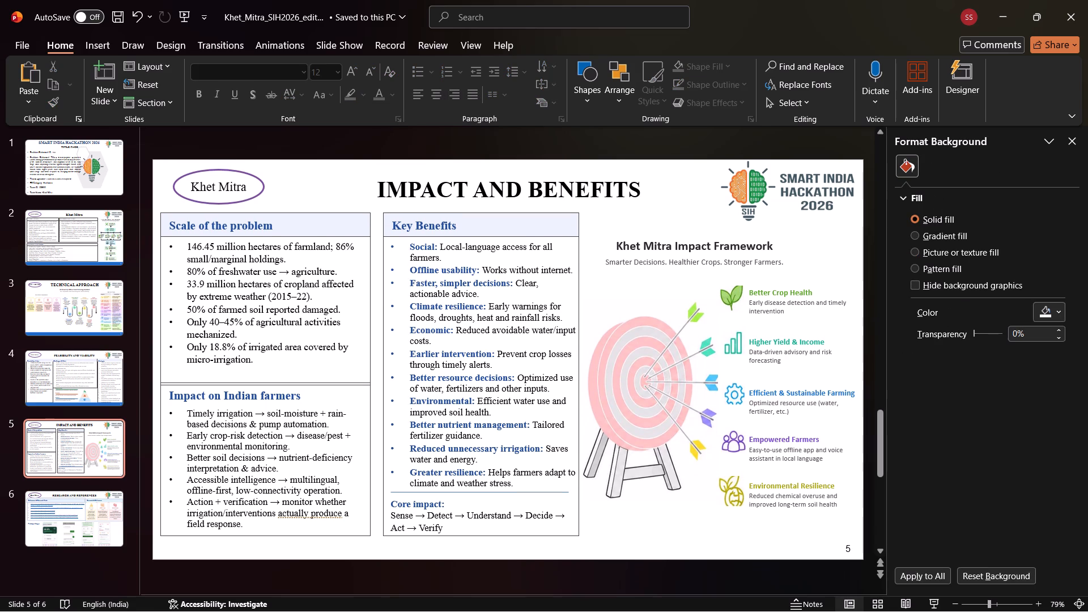
Move slide 5's page number to the slide's bottom-left corner, matching slide 6.
drag(838, 549, 166, 550)
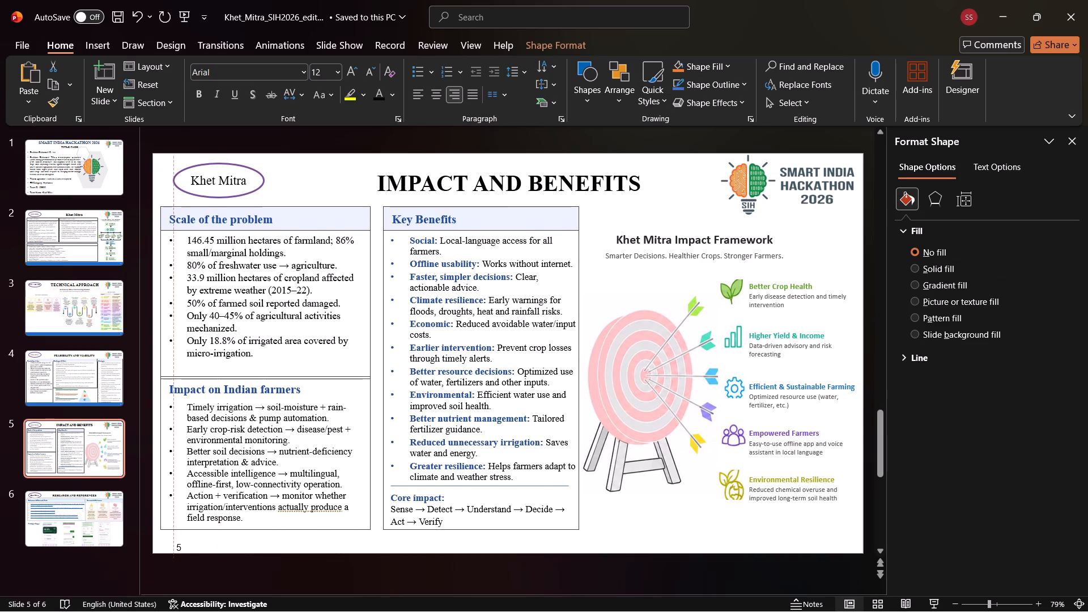
drag(166, 550, 155, 547)
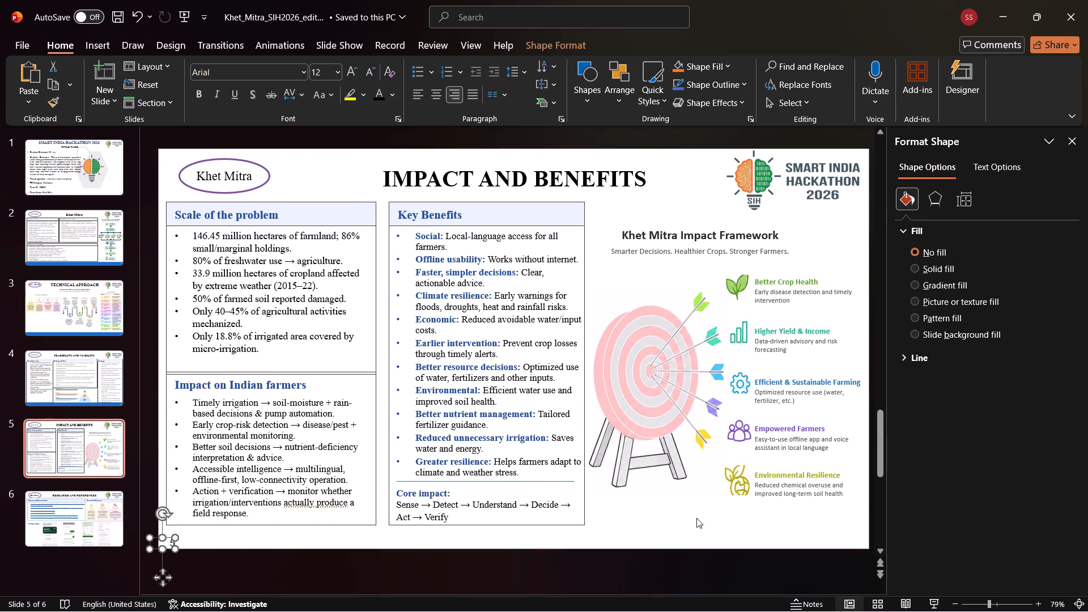
click(683, 541)
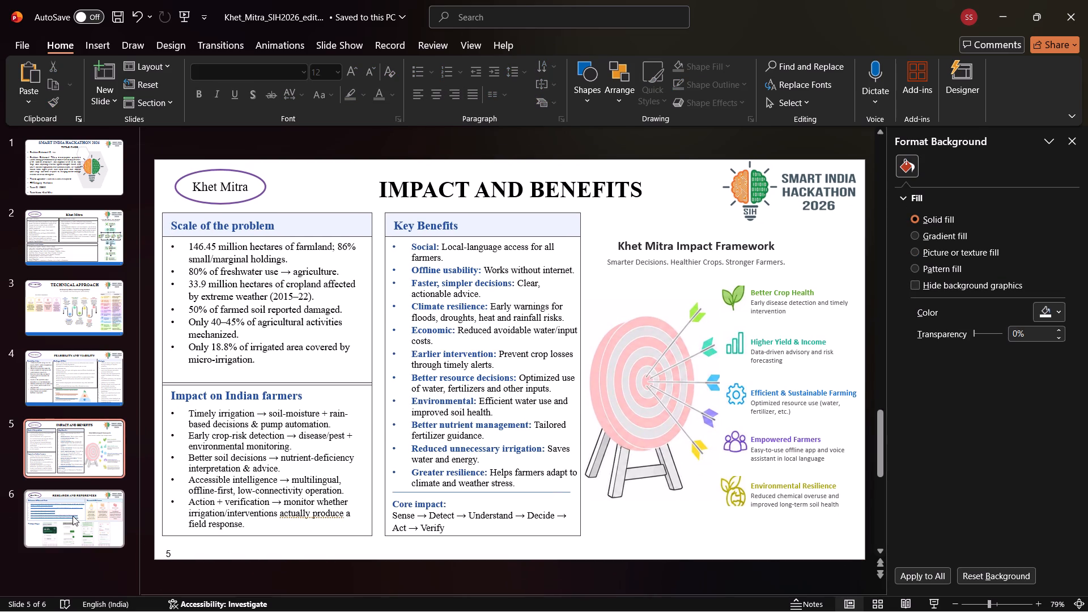
Go to slide 4, Feasibility and Viability, and cut its blue footer bar.
click(74, 517)
click(87, 460)
click(74, 368)
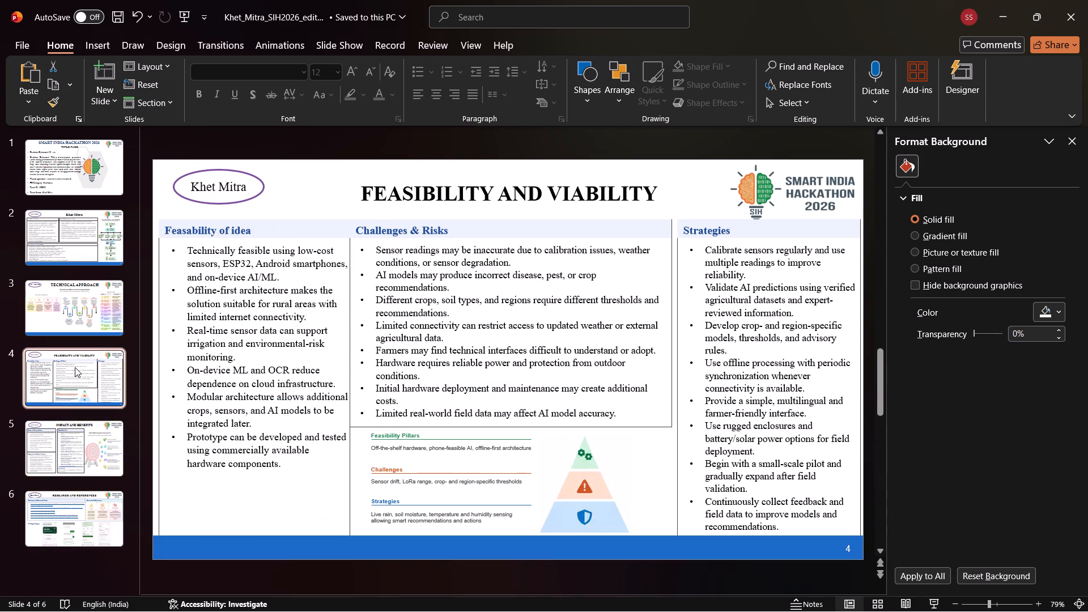
click(804, 551)
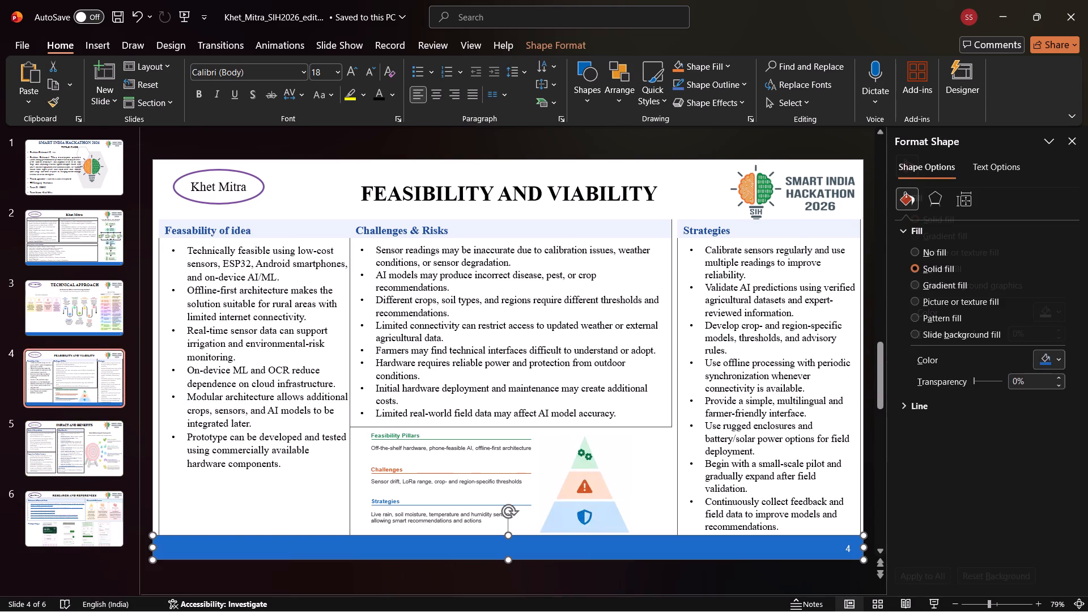
right_click(757, 541)
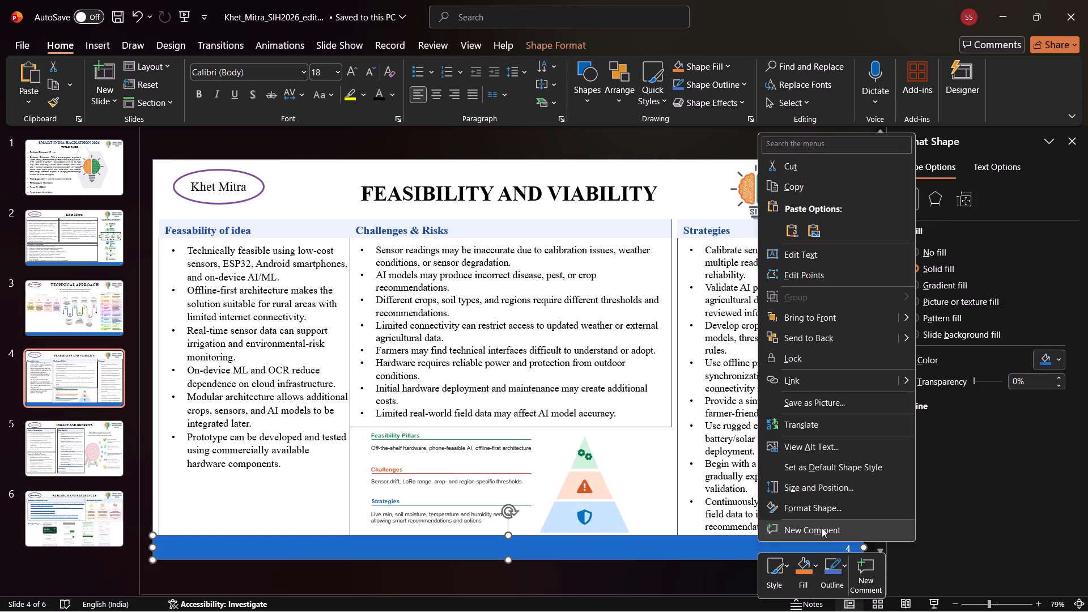
click(793, 160)
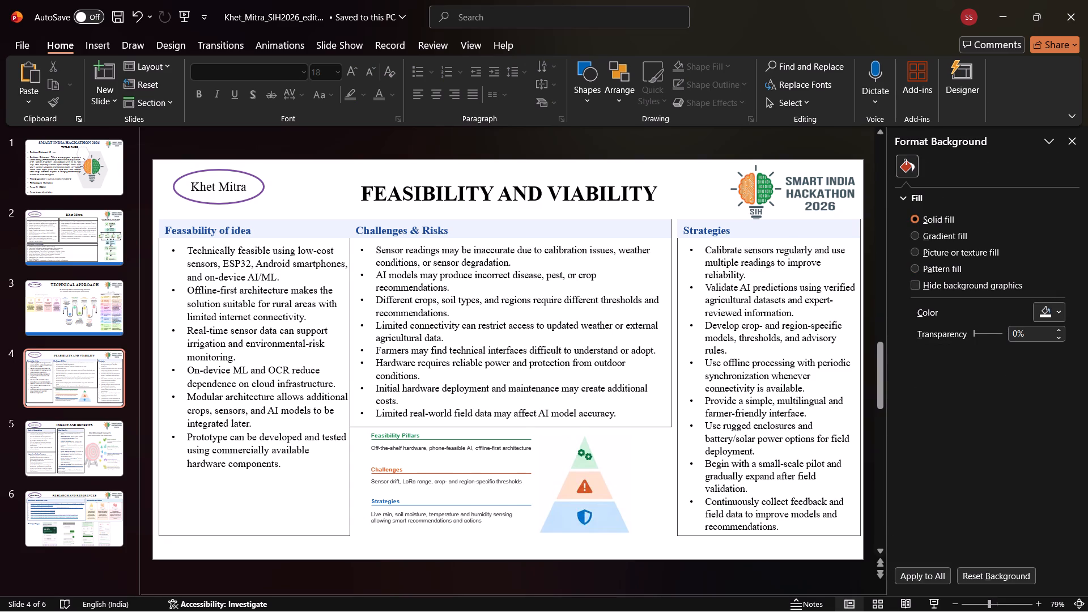
Set slide 4's page number font colour to black and move it to the slide's bottom-left corner.
click(851, 547)
click(390, 91)
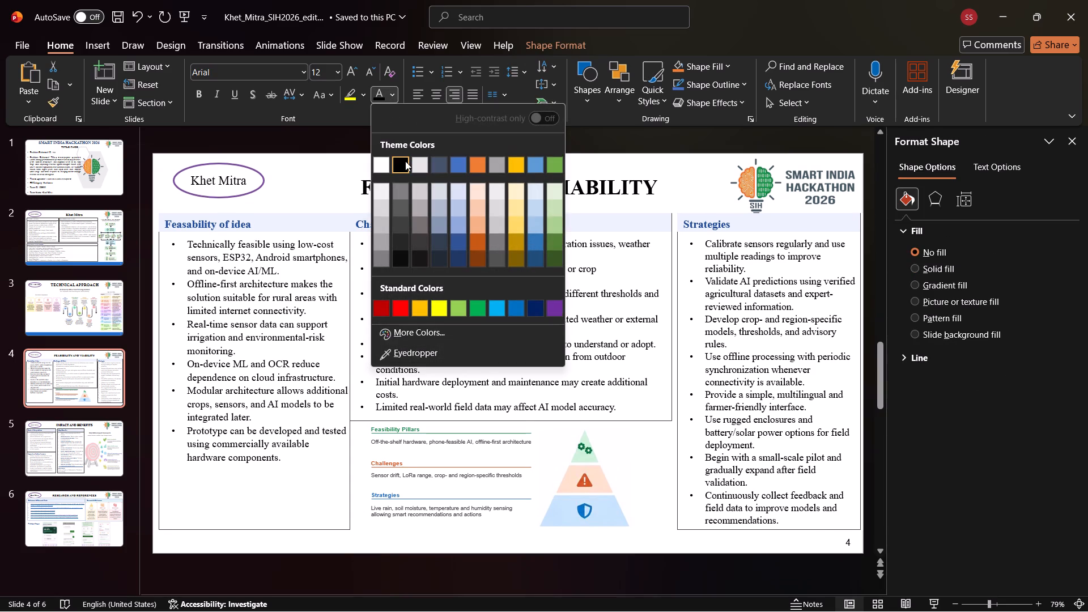
click(405, 161)
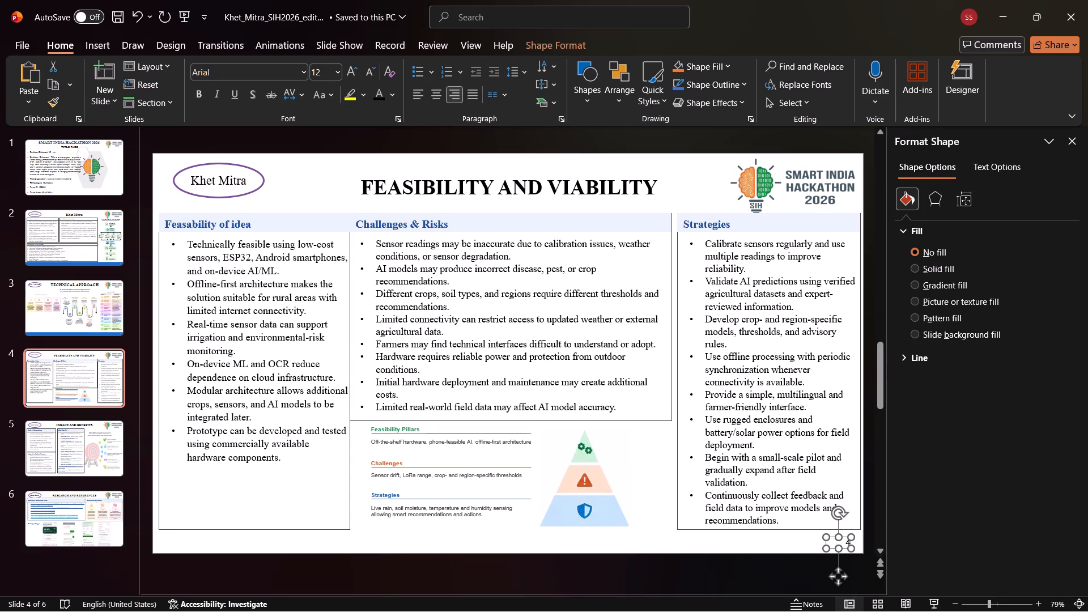
drag(839, 578, 164, 576)
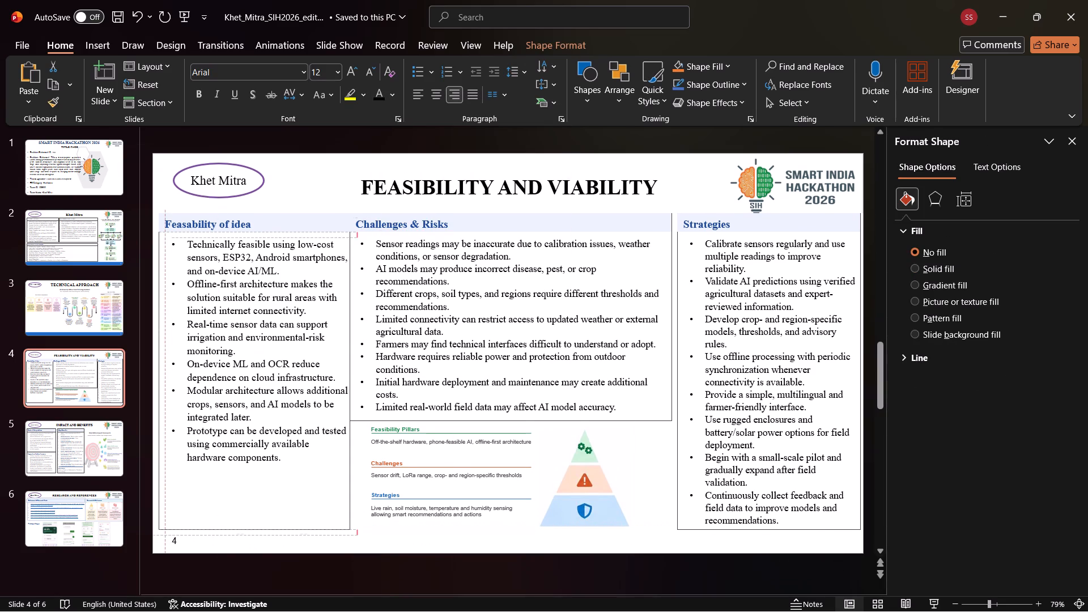
drag(164, 576, 157, 580)
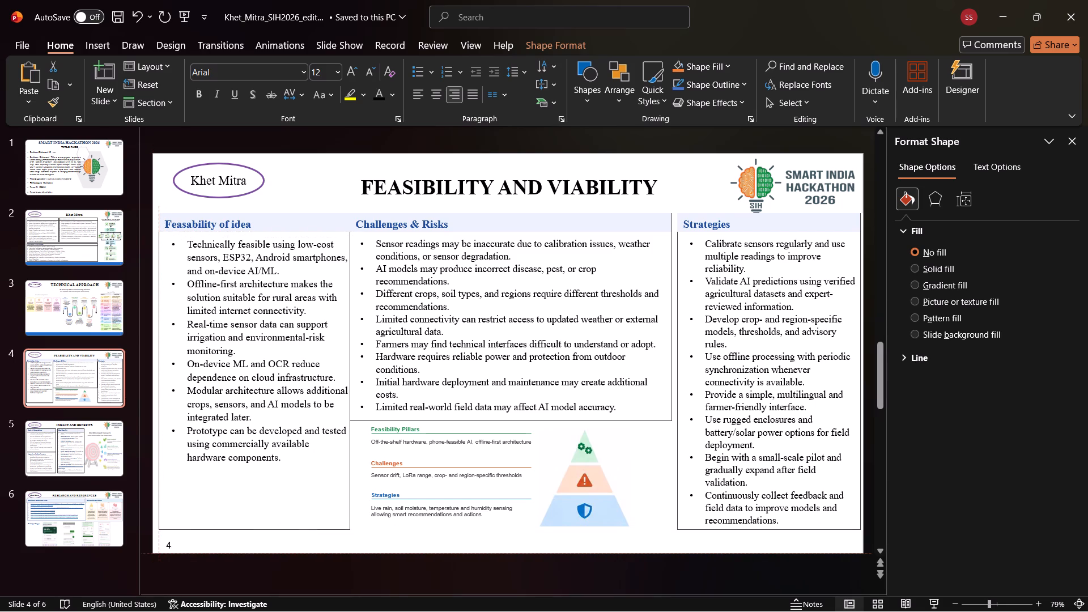
drag(157, 580, 161, 579)
click(282, 539)
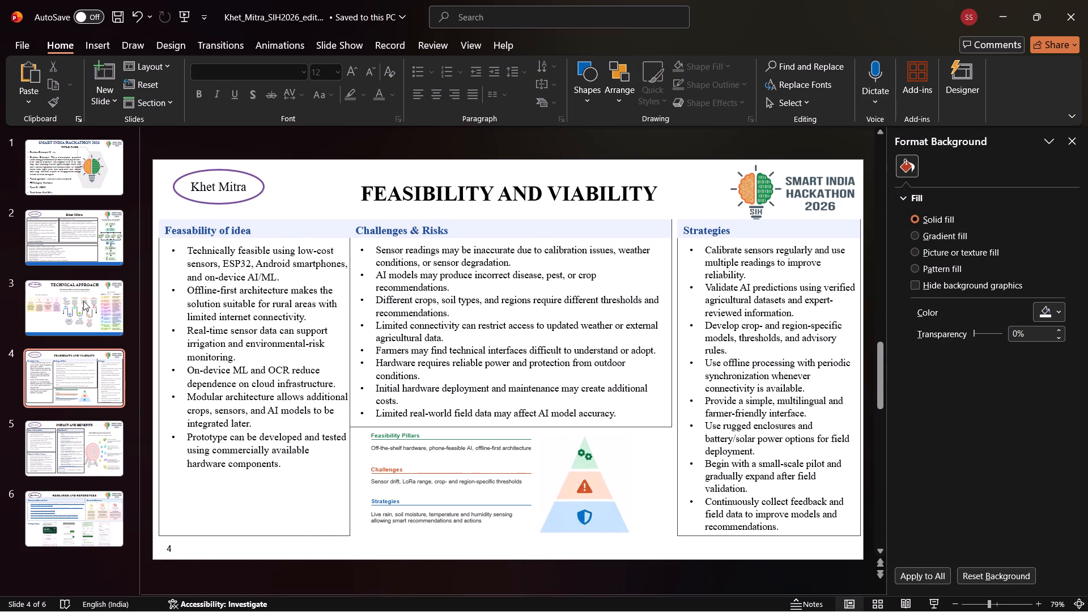
Go to slide 3, Technical Approach, and cut its blue footer bar.
click(83, 301)
click(826, 548)
right_click(826, 548)
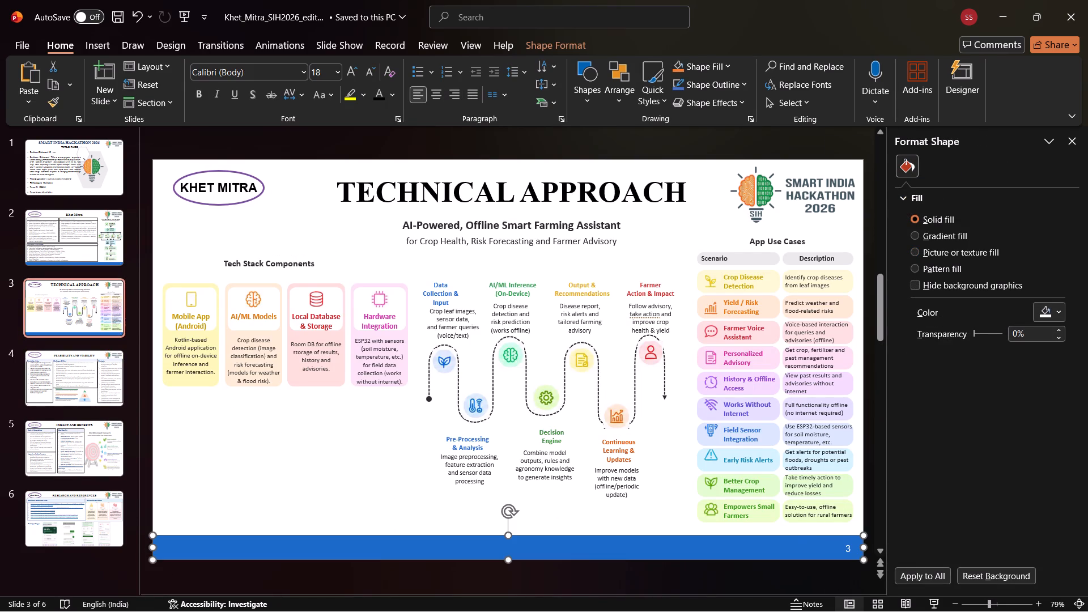
click(869, 172)
Set slide 3's page number font colour to black and move it to the slide's bottom-left corner.
click(851, 545)
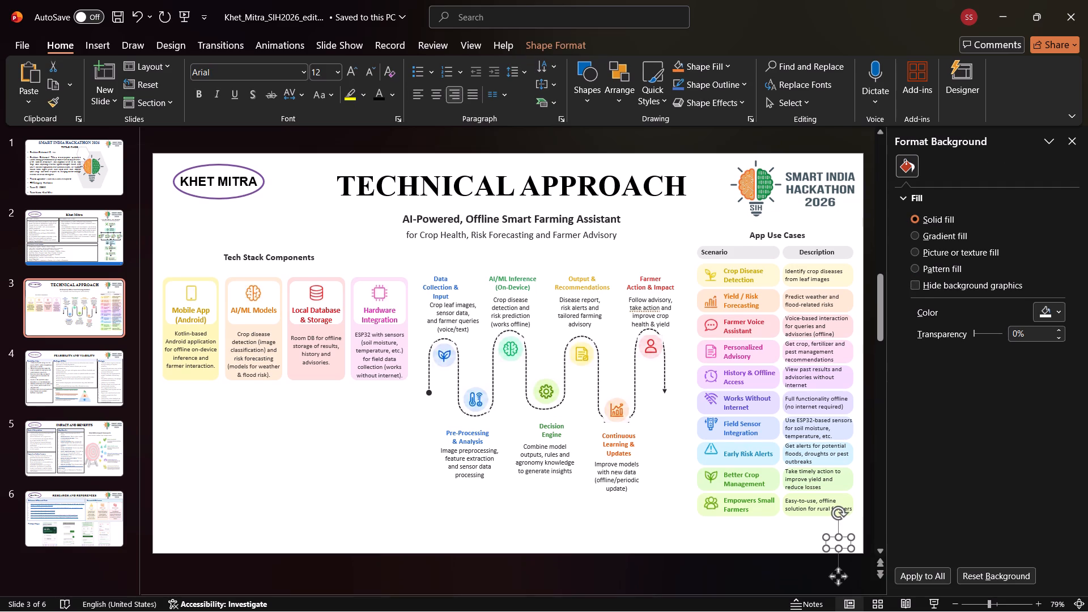
click(391, 98)
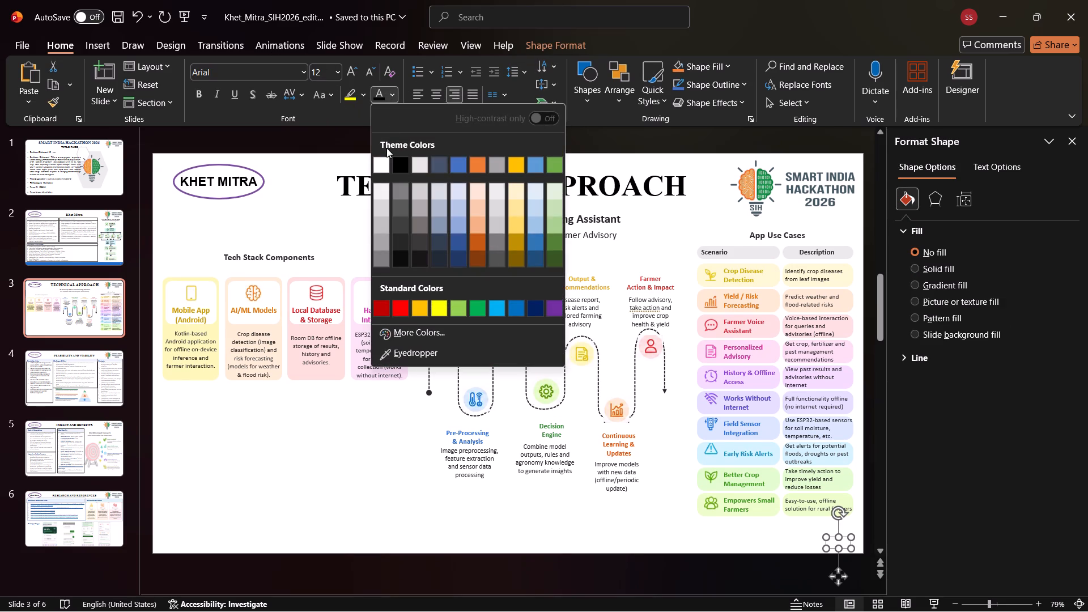
click(403, 160)
drag(838, 580, 828, 576)
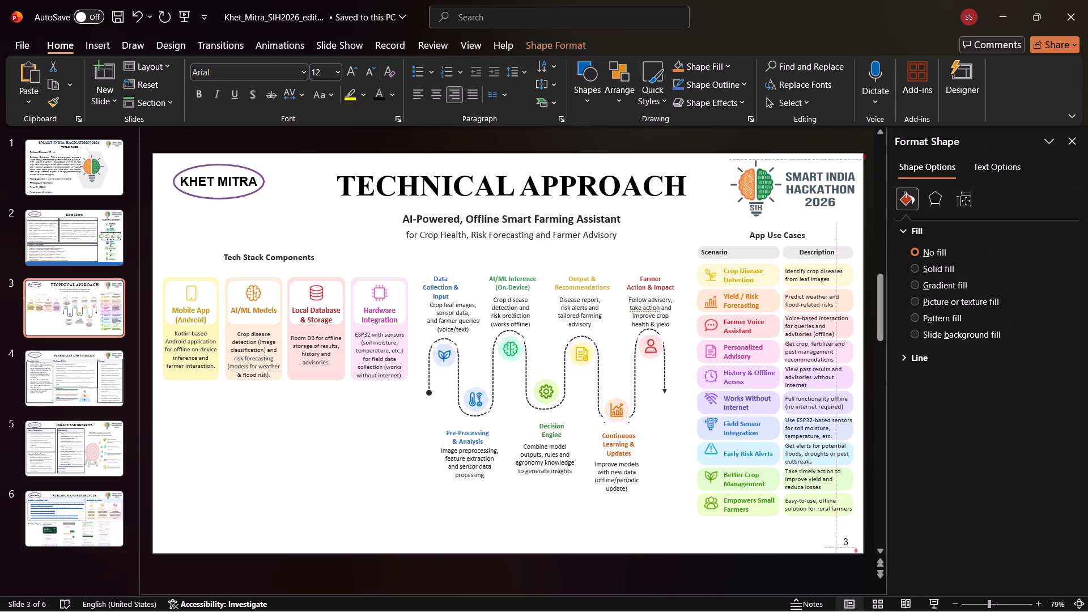
drag(828, 576, 158, 580)
drag(158, 580, 154, 584)
click(251, 491)
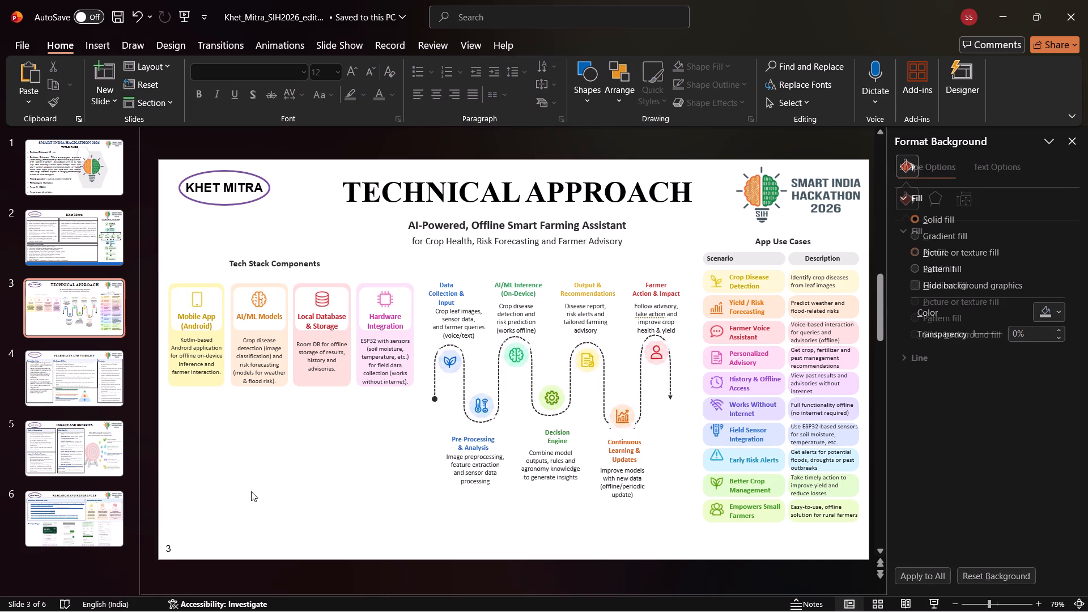
Go to slide 6, Research and References, and fine-tune its page number's position in the slide's bottom-left corner.
click(74, 530)
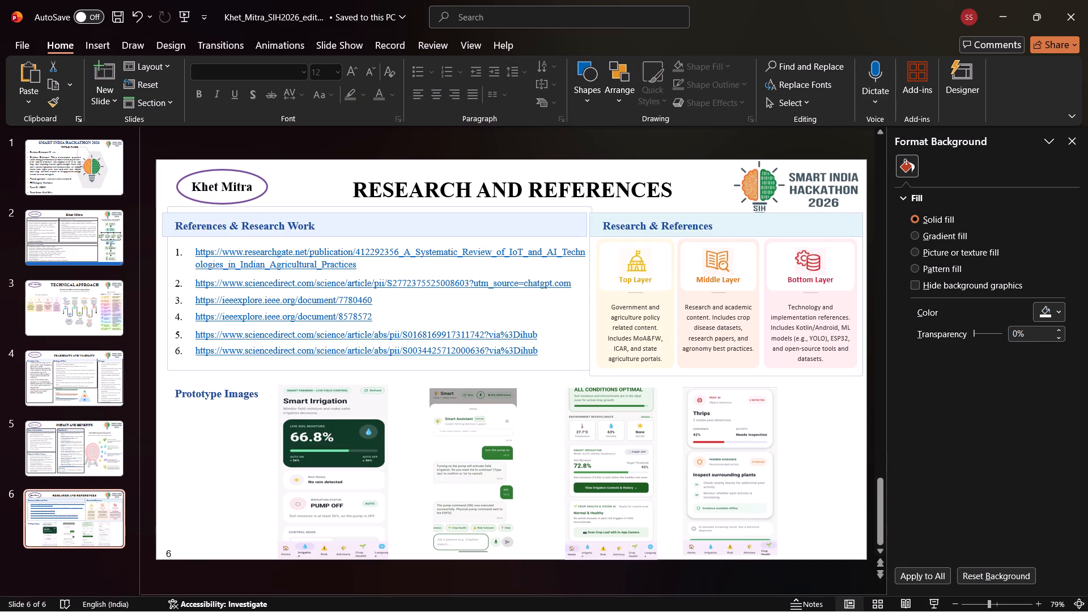
drag(168, 559, 168, 553)
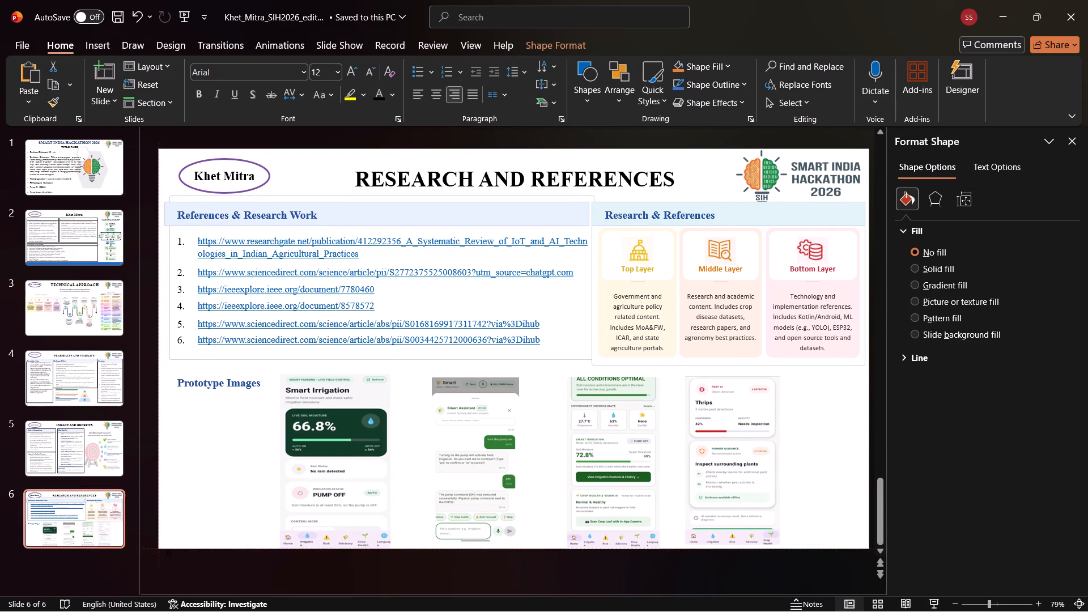
drag(168, 553, 164, 544)
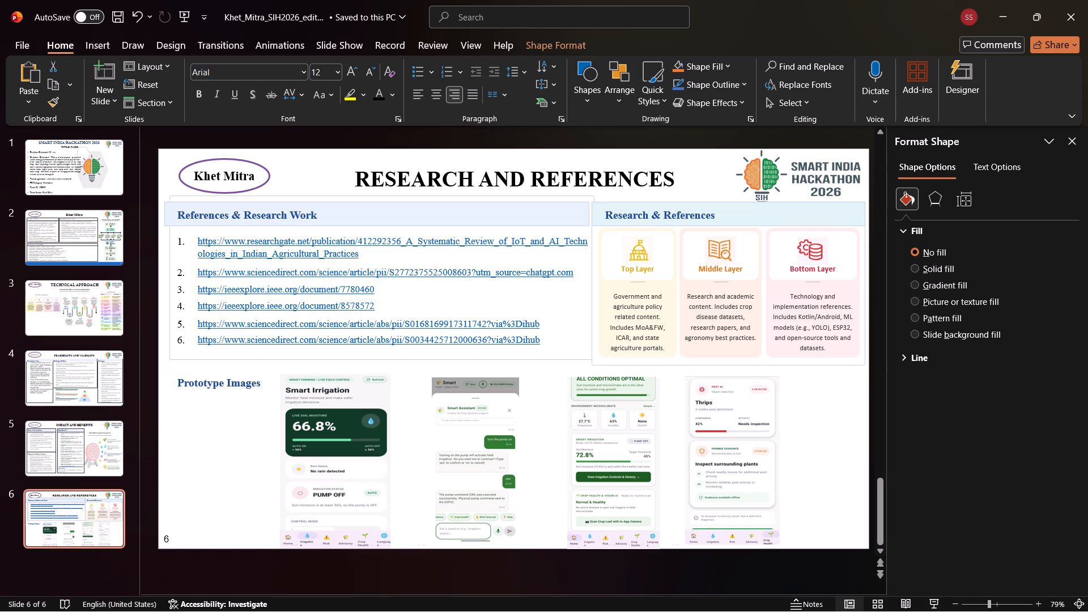
drag(164, 544, 166, 547)
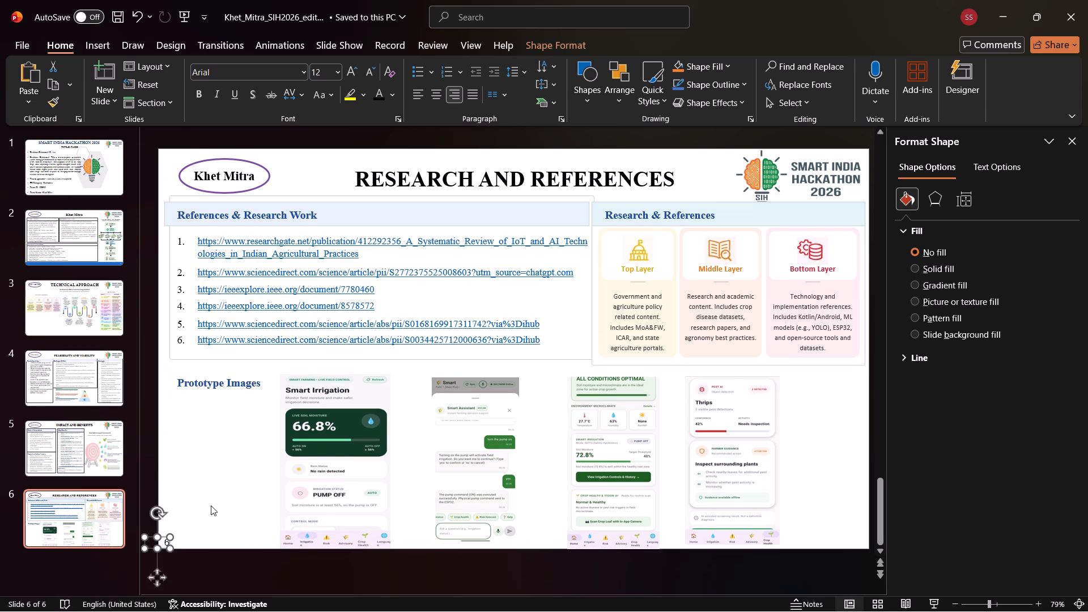
click(211, 505)
Go to slide 5, Impact and Benefits, and nudge its page number slightly up in the slide's bottom-left corner.
click(77, 437)
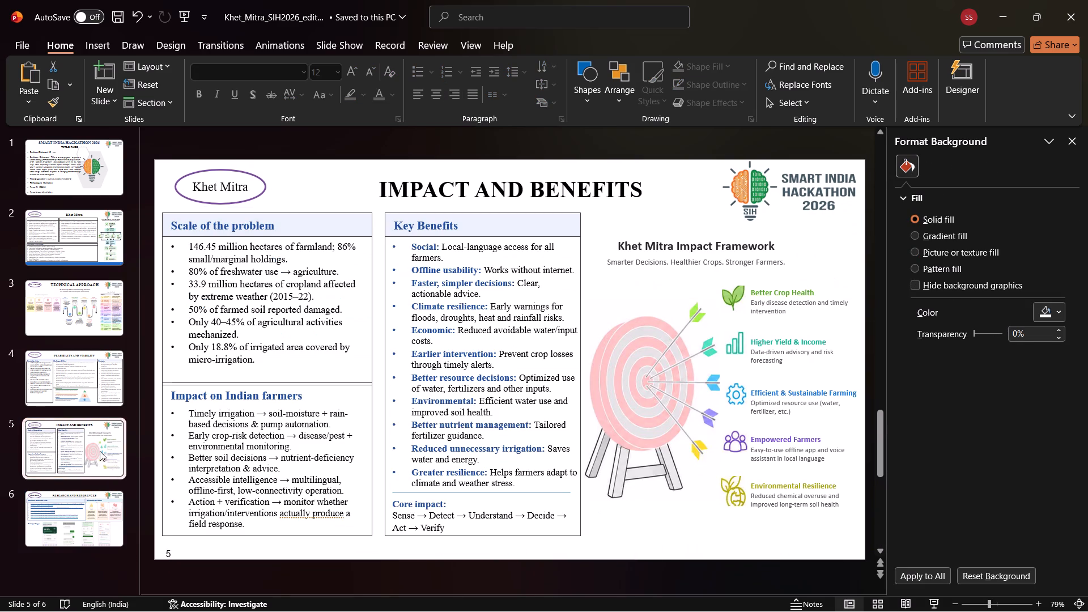
click(165, 553)
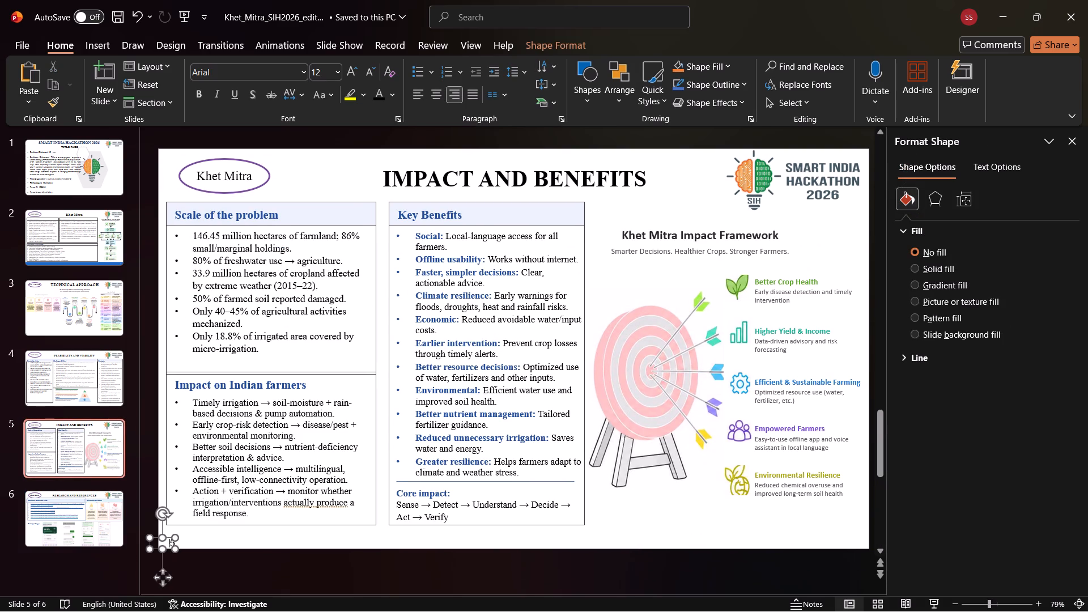
click(164, 577)
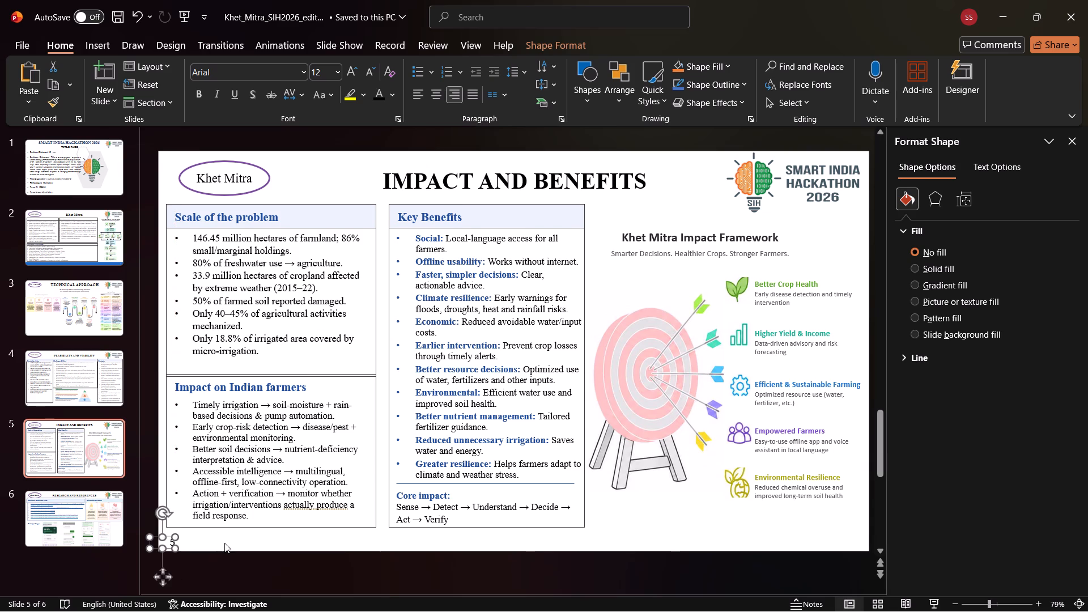
click(224, 543)
Go to slide 2, Khet Mitra, and cut its blue footer bar.
click(45, 368)
click(82, 320)
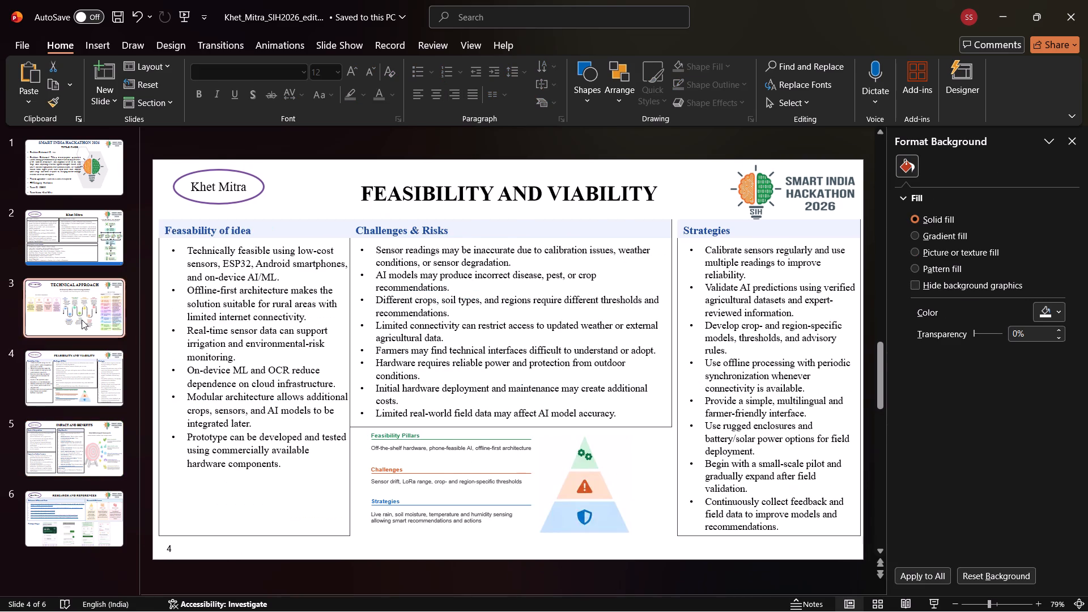
click(104, 231)
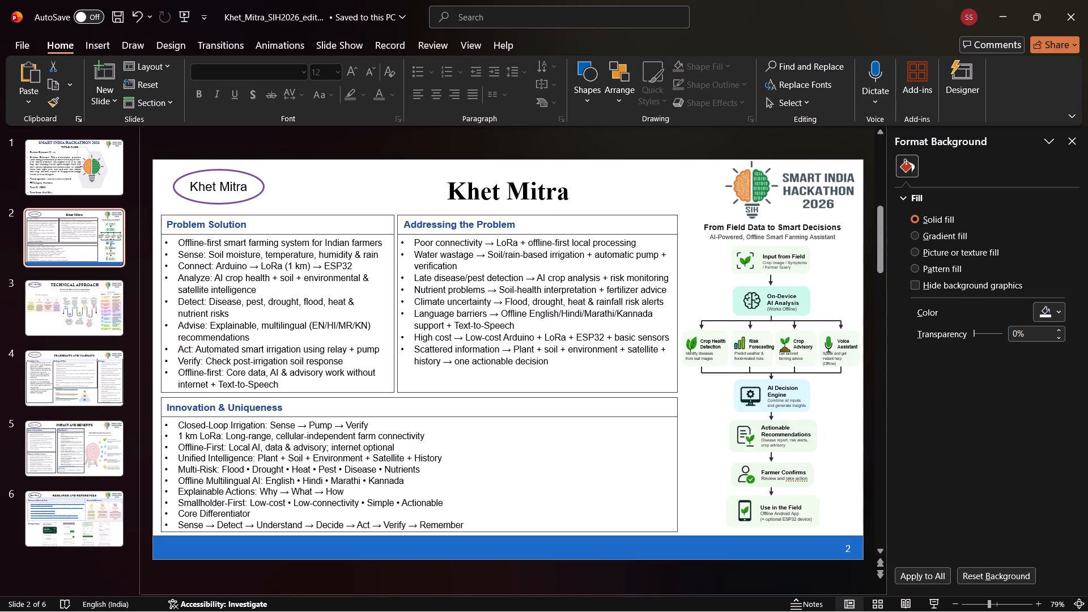
click(598, 541)
right_click(602, 546)
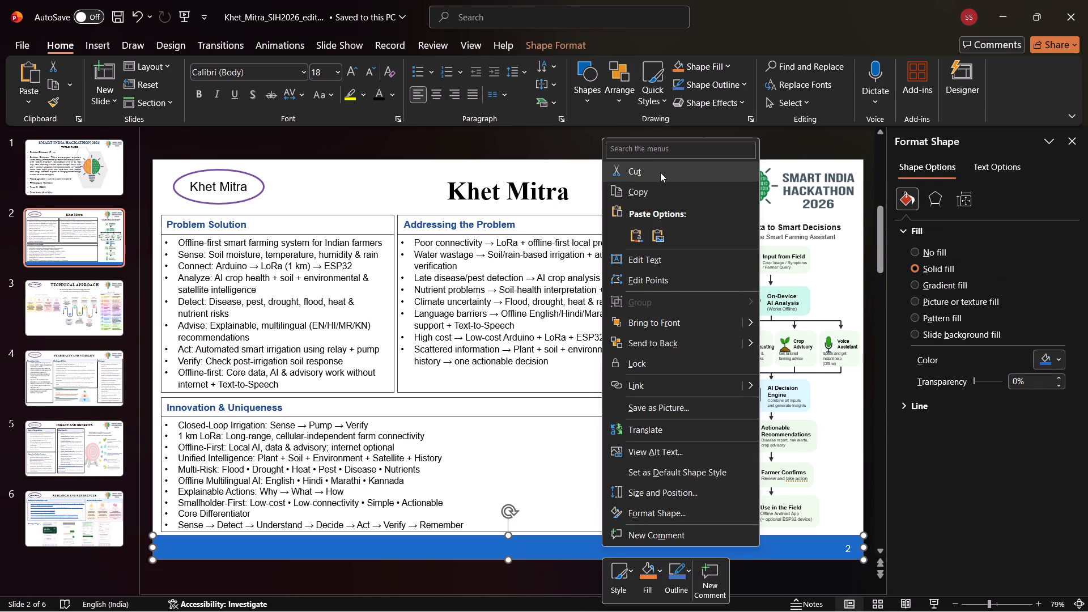
click(660, 172)
Set slide 2's page number font colour to black and move it to the slide's bottom-left corner.
click(848, 544)
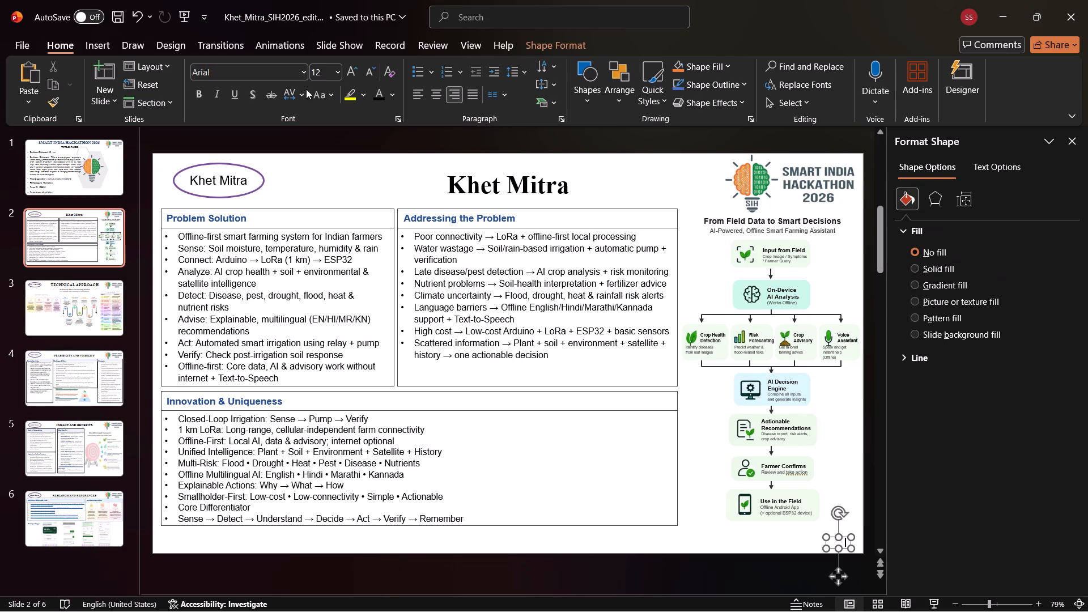
click(397, 97)
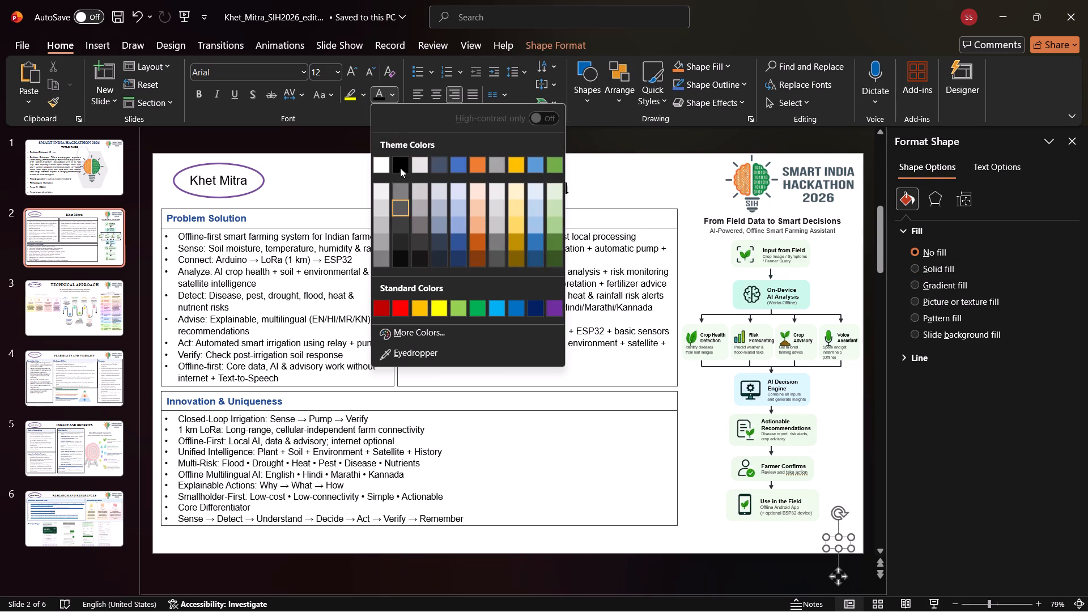
click(400, 168)
click(806, 546)
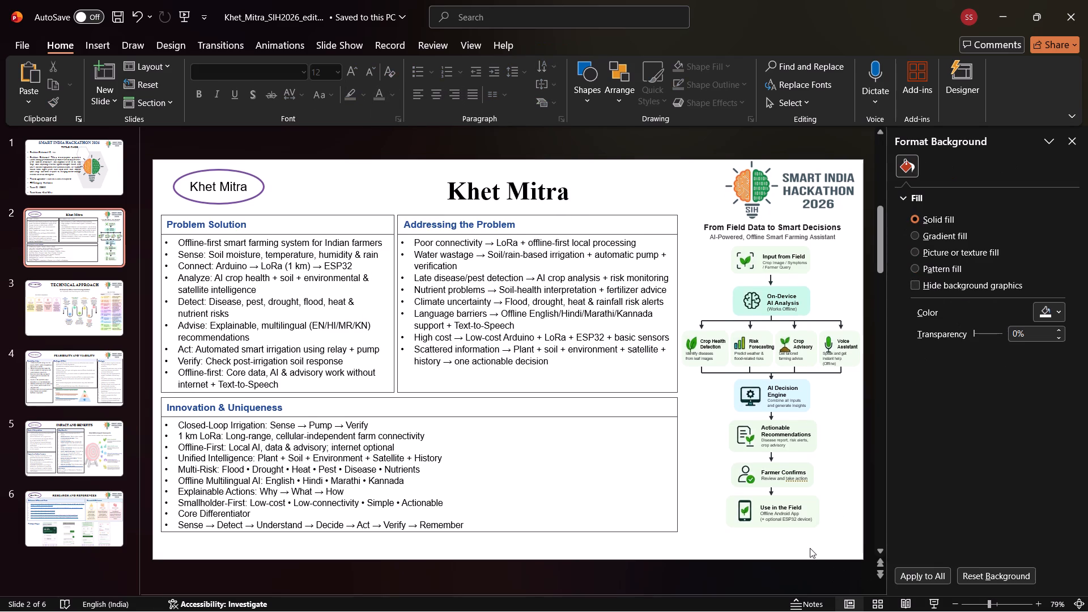
click(852, 548)
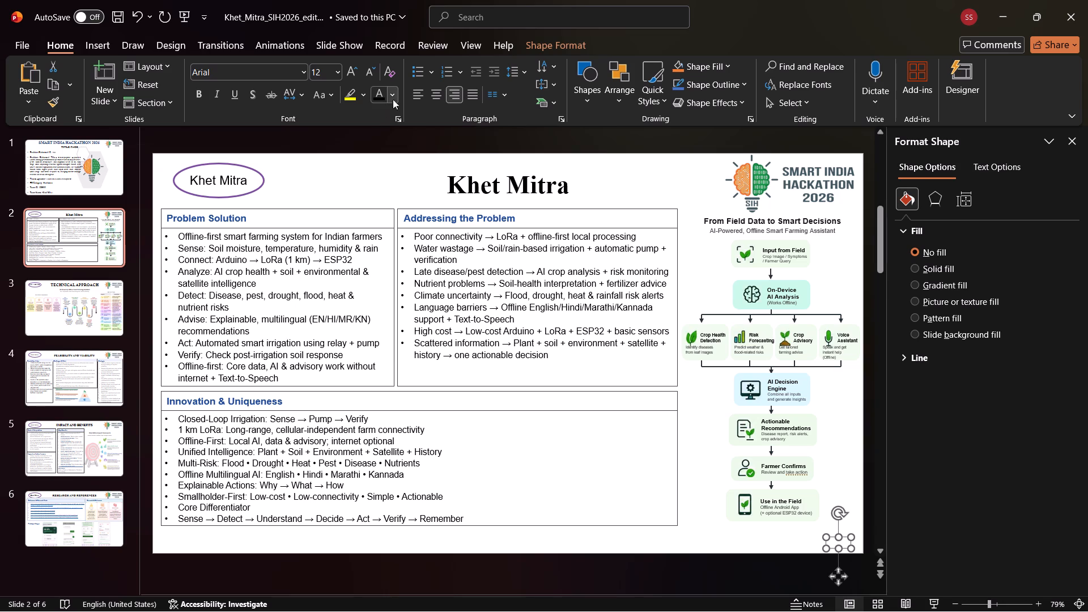
click(397, 93)
click(402, 167)
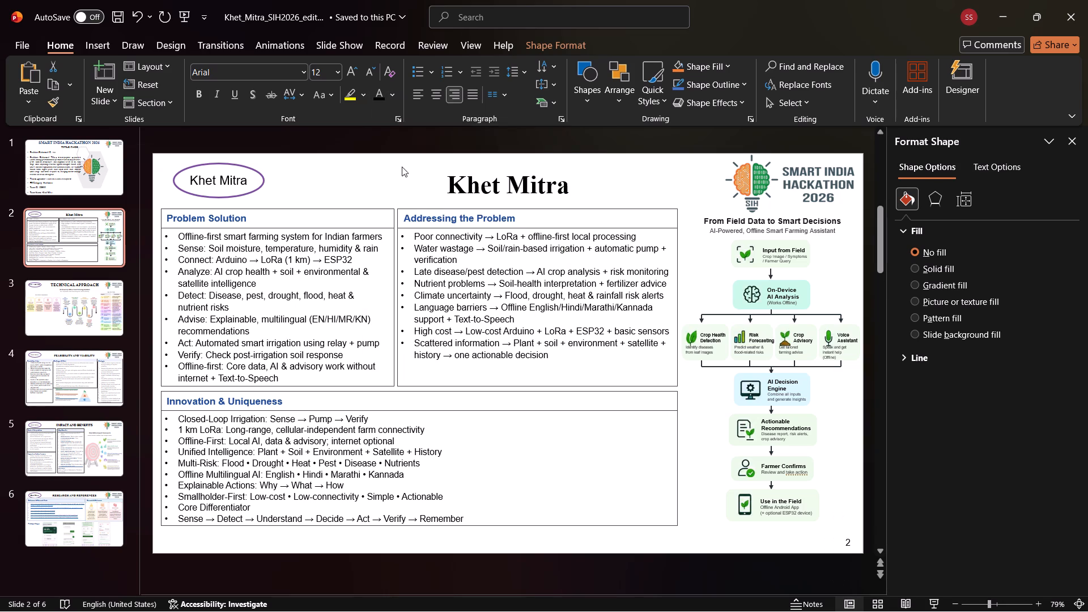
drag(839, 580, 426, 560)
drag(426, 560, 162, 581)
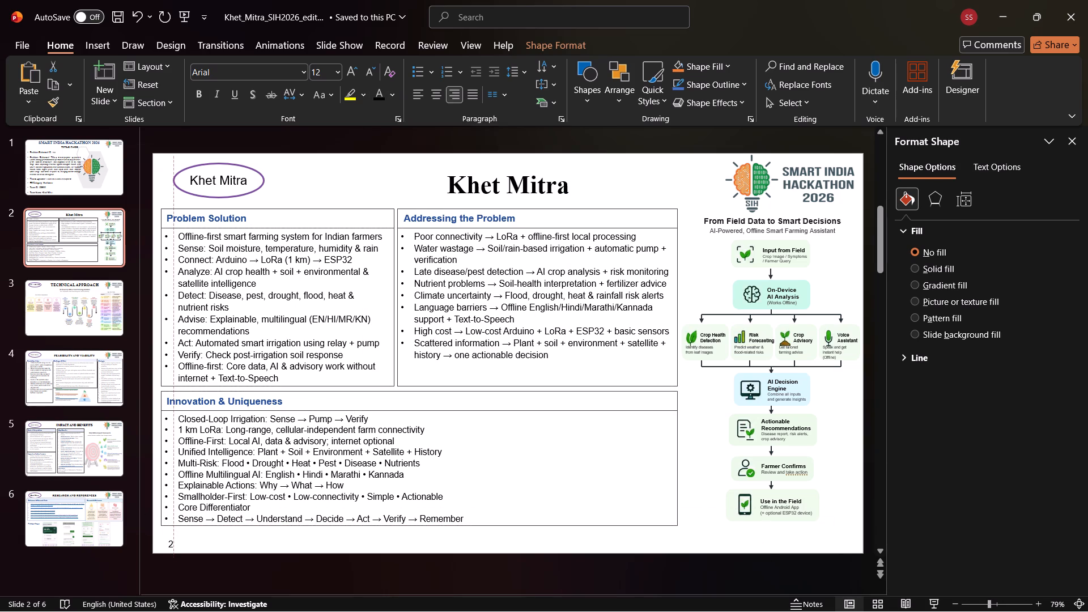
drag(162, 581, 162, 580)
click(258, 535)
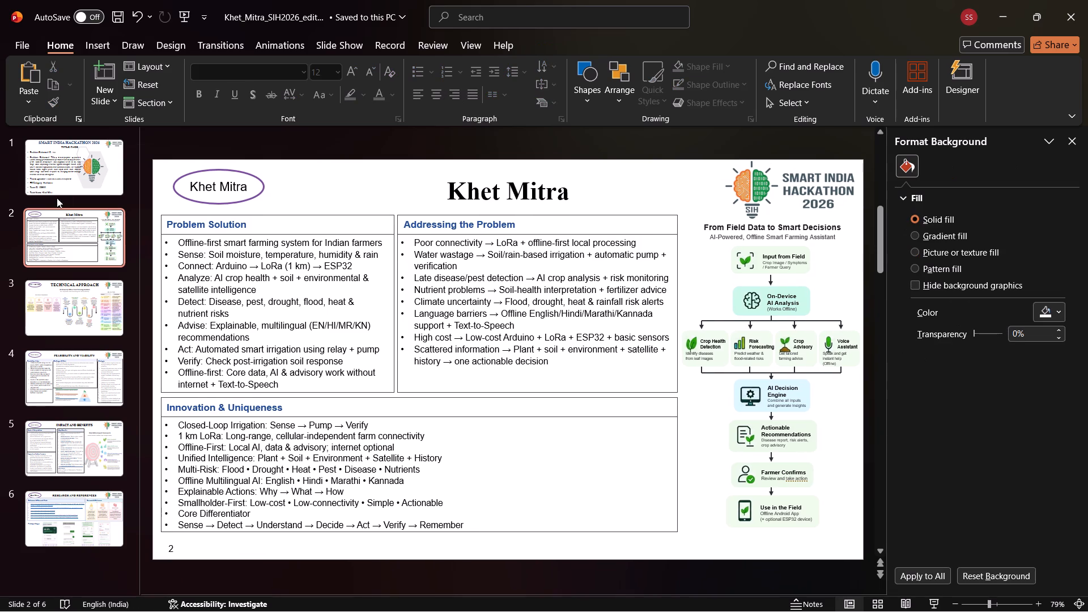
Go to slide 1, the title page, and save the presentation.
click(99, 164)
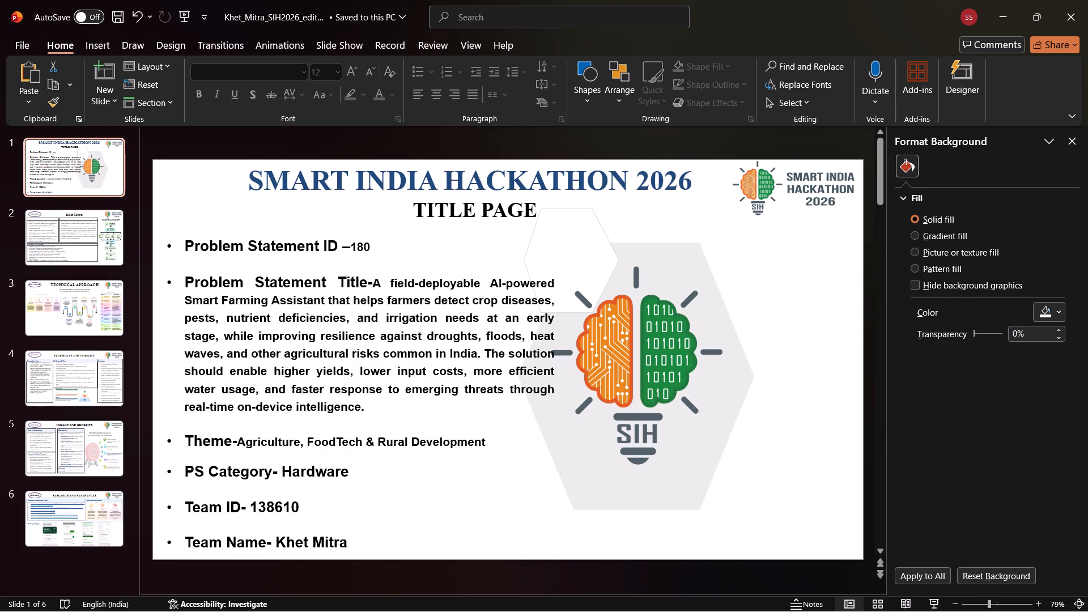
key(ctrl+s)
key(ctrl+s)
key(ctrl+s)
key(ctrl+s)
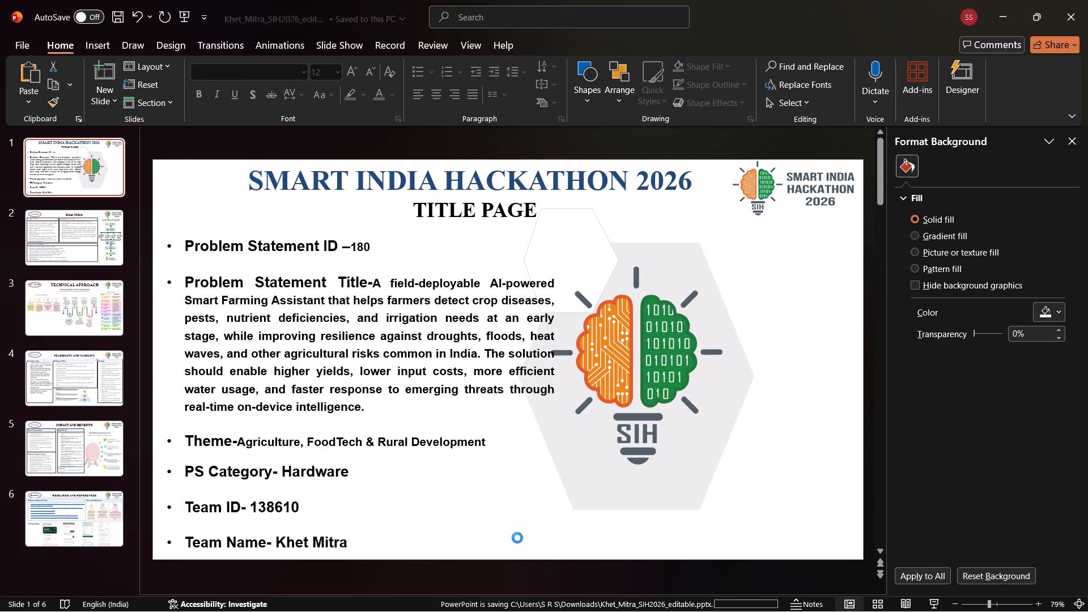
key(ctrl+s)
key(ctrl+s)
key(ctrl+s)
key(ctrl+s)
key(ctrl+s)
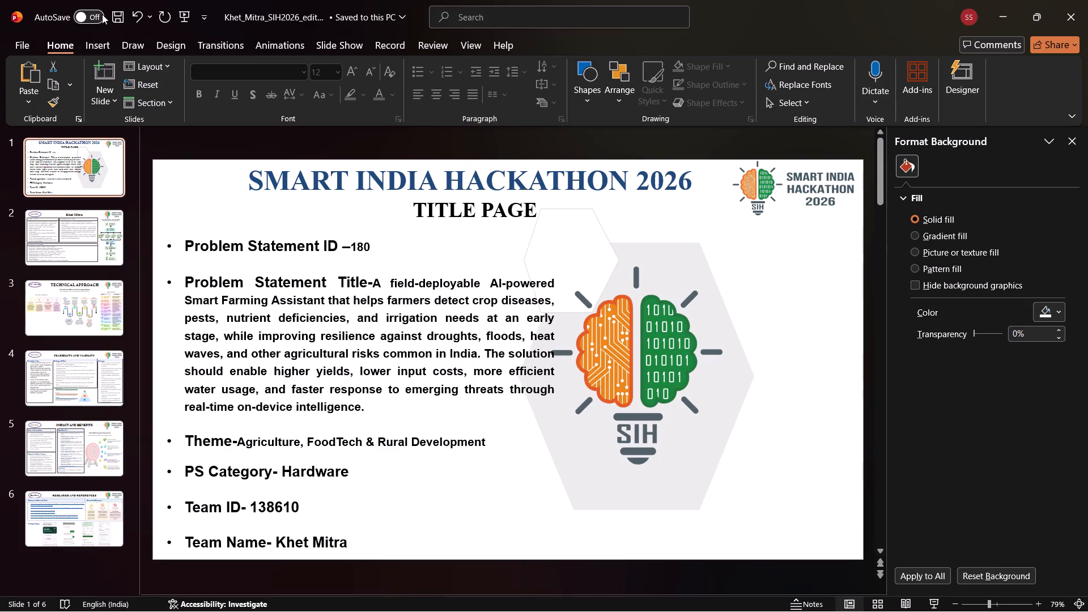
Try to turn on AutoSave, and save the presentation manually again.
click(102, 14)
click(644, 146)
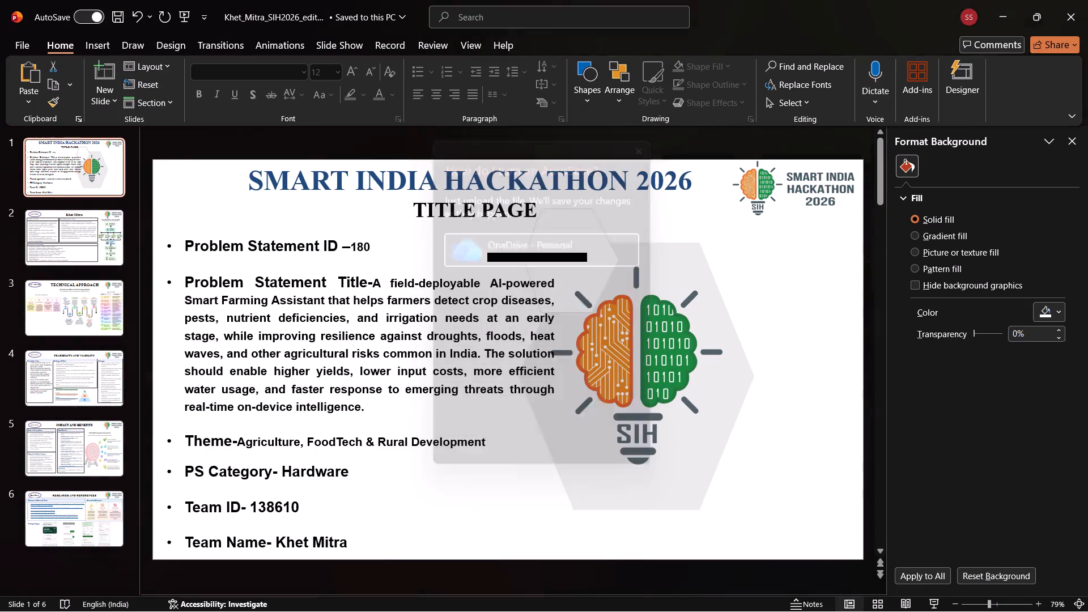
key(ctrl+s)
key(ctrl+s)
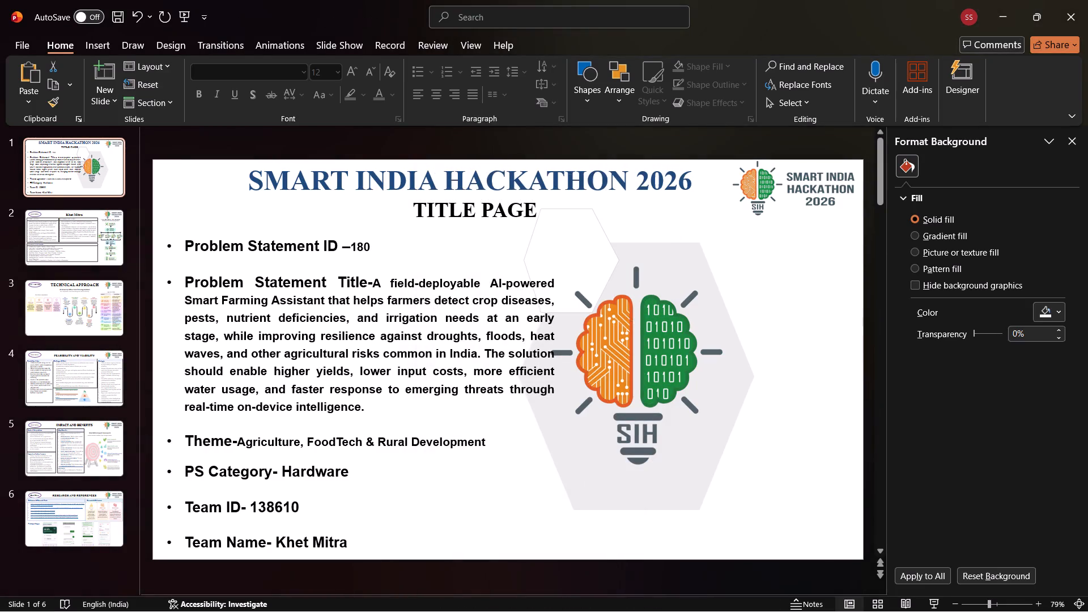
key(ctrl+s)
Review slides 2 to 6 in order, and check the four prototype images on the Research and References slide.
click(76, 244)
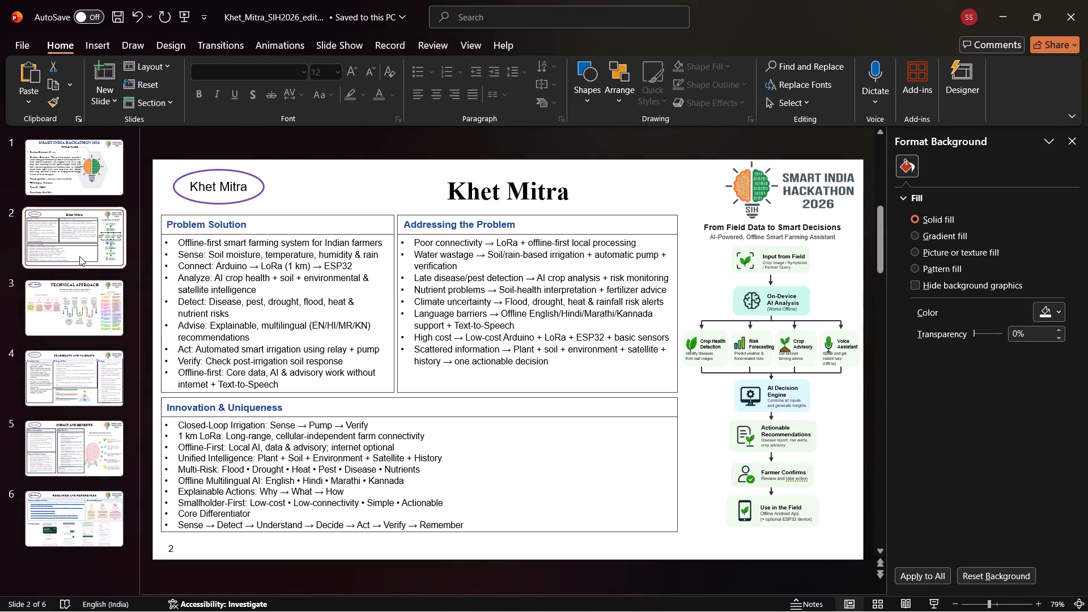
click(78, 324)
click(106, 365)
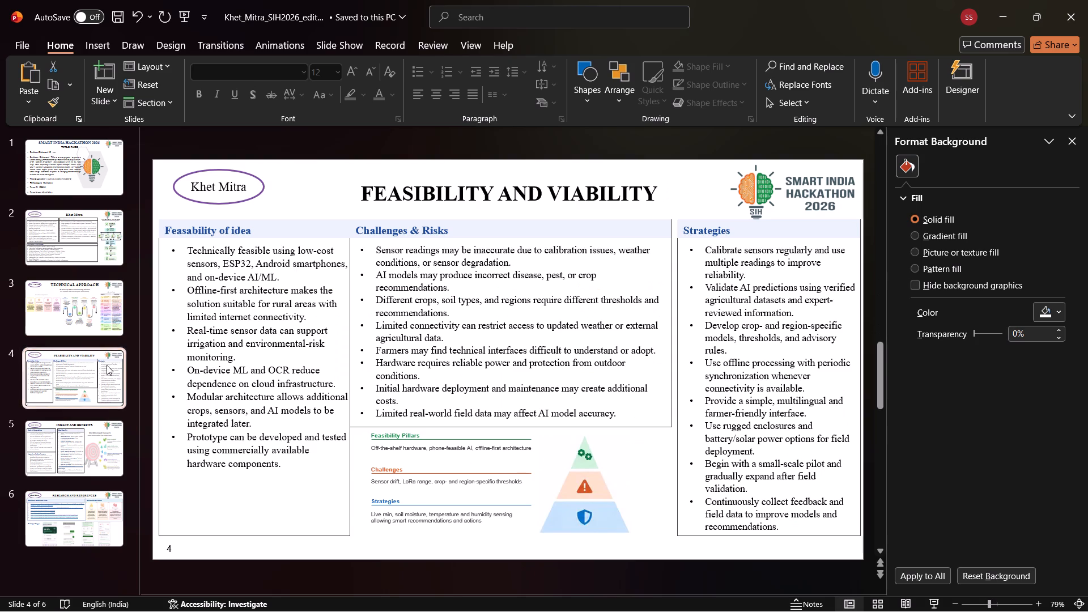
click(100, 433)
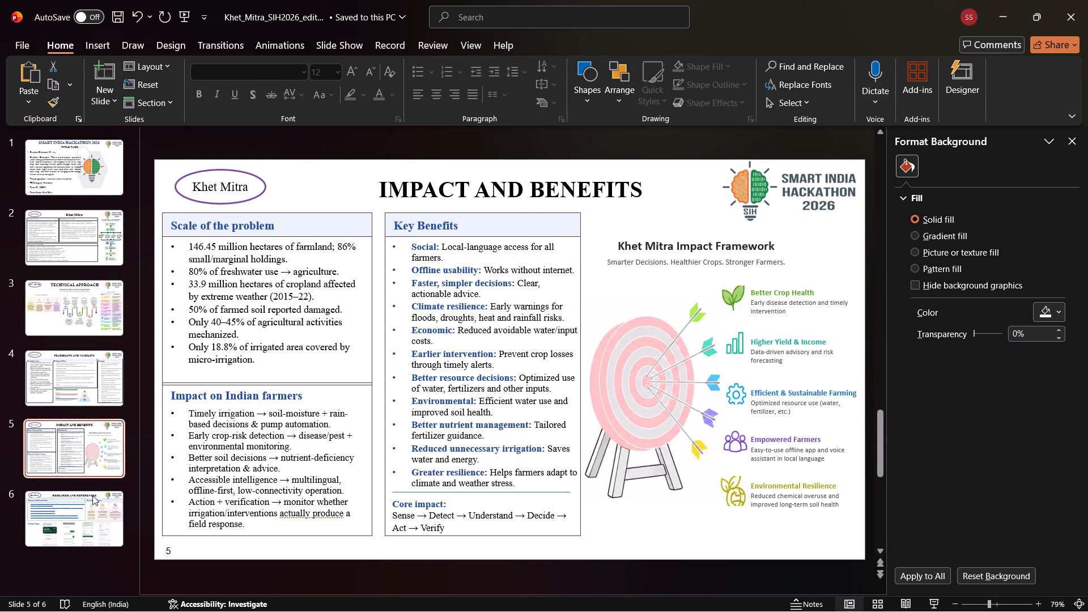
click(92, 499)
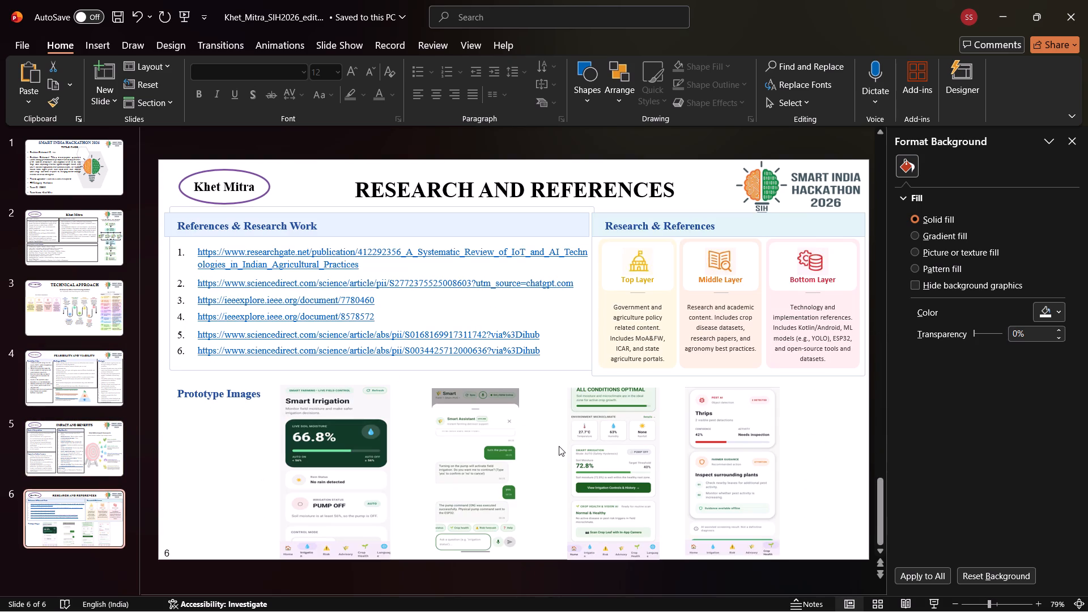
click(318, 486)
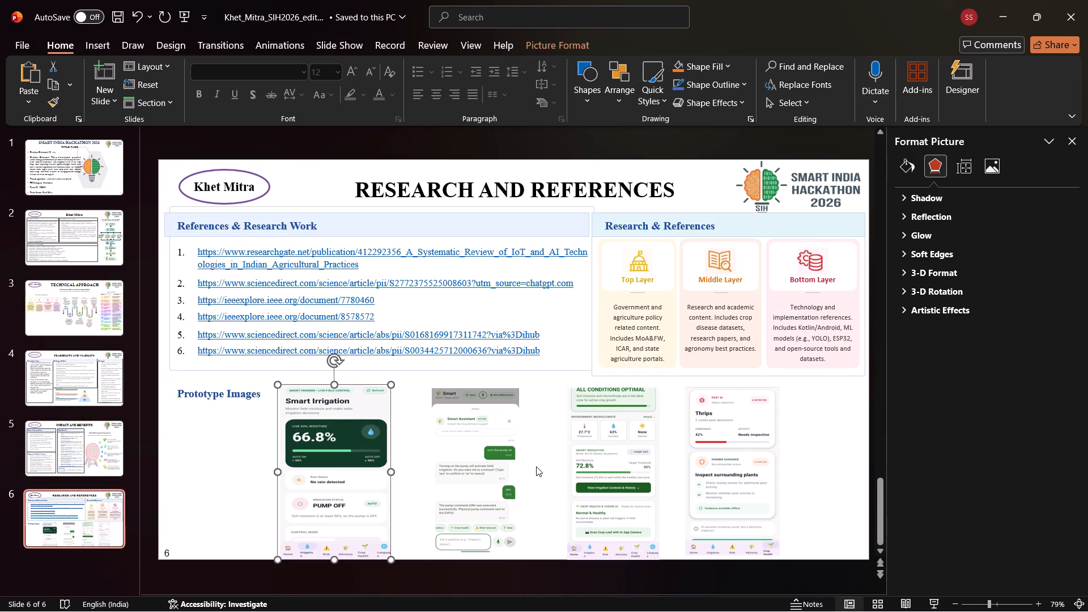
click(499, 475)
click(624, 478)
click(730, 487)
click(844, 467)
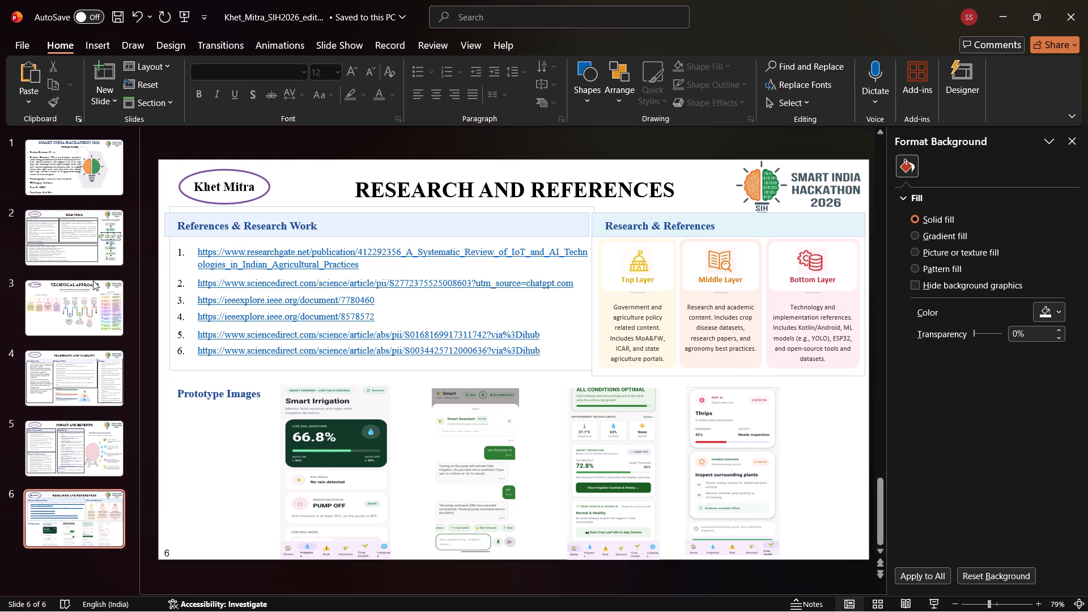
Go through all slides once more, from the title page to slide 6, Research and References, checking their layout.
scroll(93, 280, up, 5)
click(109, 148)
click(105, 257)
click(54, 320)
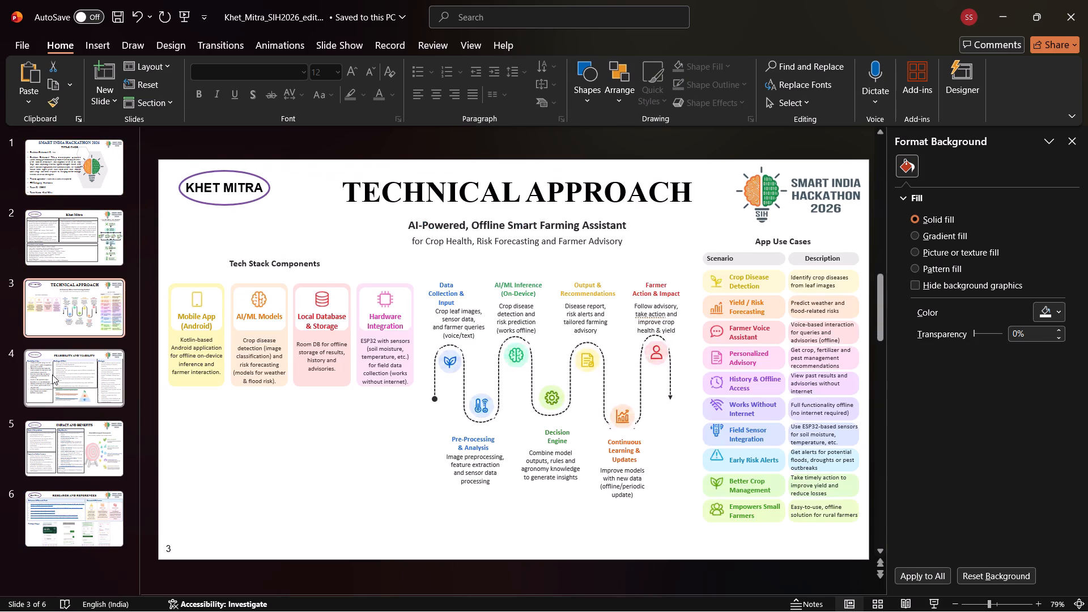
click(52, 375)
click(67, 437)
click(84, 511)
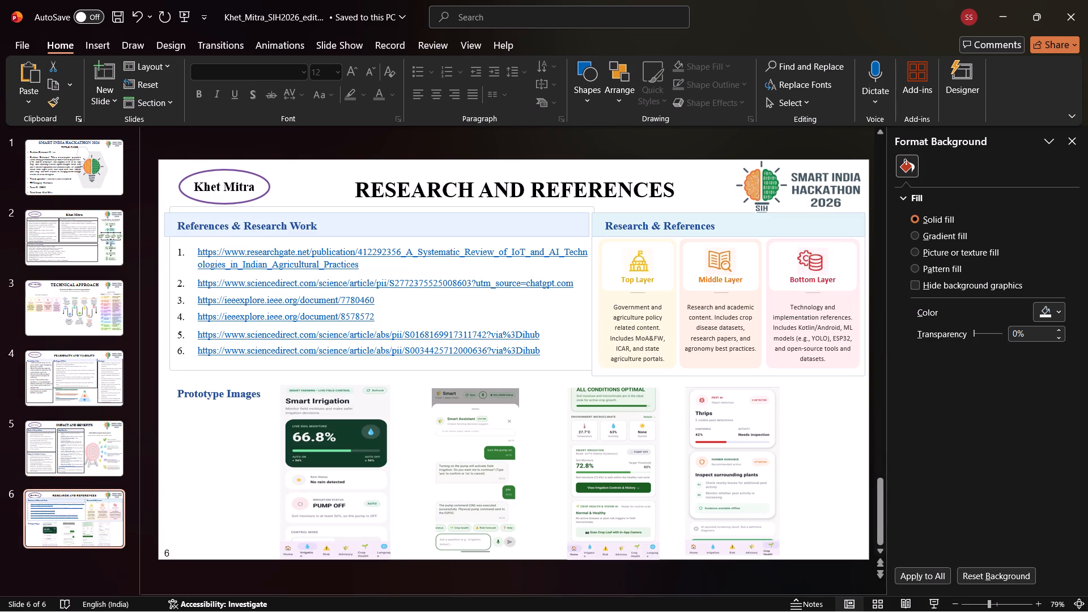
Save the presentation with slide 6, Research and References, in view.
key(ctrl+s)
key(ctrl+s)
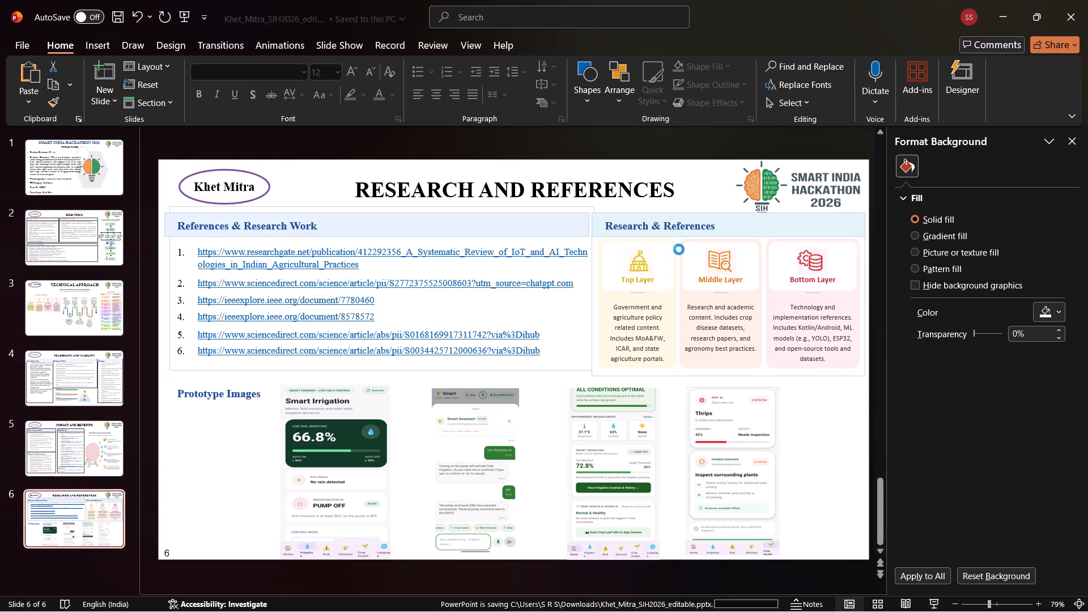
key(ctrl+s)
key(ctrl+s)
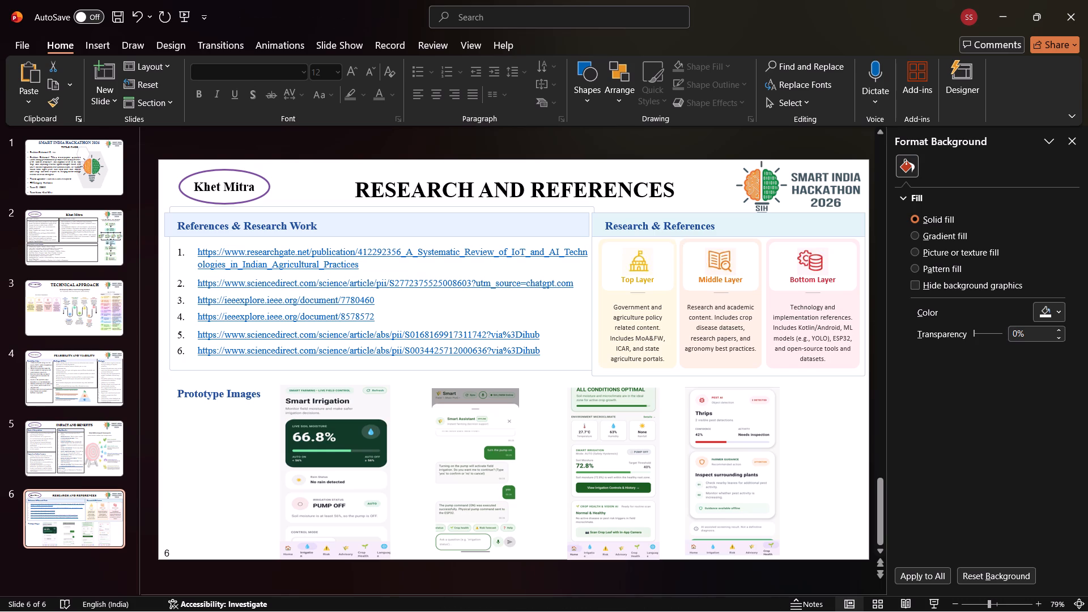
key(ctrl+s)
key(ctrl+s)
key(ctrl+s)
key(ctrl+s)
key(ctrl+s)
key(ctrl+s)
key(ctrl+s)
key(ctrl+s)
key(ctrl+s)
key(ctrl+s)
key(ctrl+s)
key(ctrl+s)
key(ctrl+s)
key(ctrl+s)
key(ctrl+s)
key(ctrl+s)
key(ctrl+s)
key(ctrl+s)
key(ctrl+s)
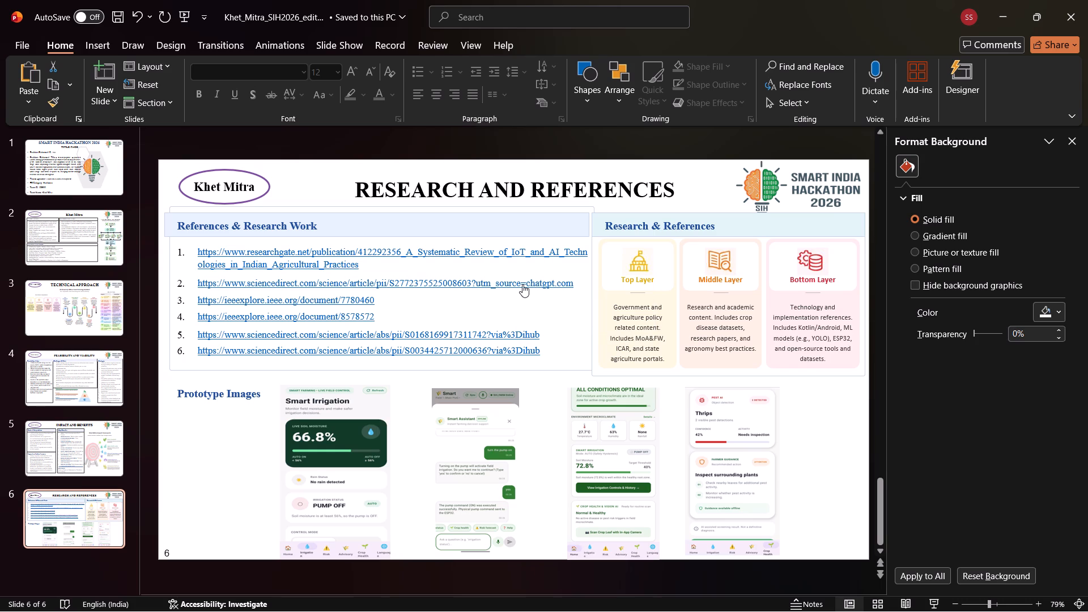
Check the second reference link on slide 6 in the browser, close its page, and return to the presentation.
ctrl+click(522, 284)
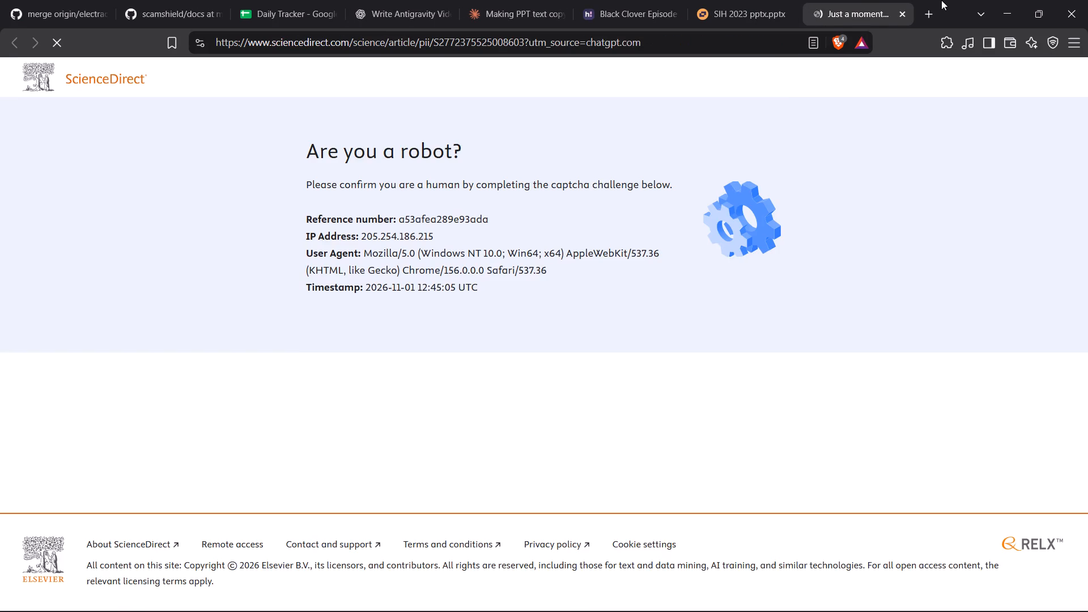
click(904, 18)
click(1012, 0)
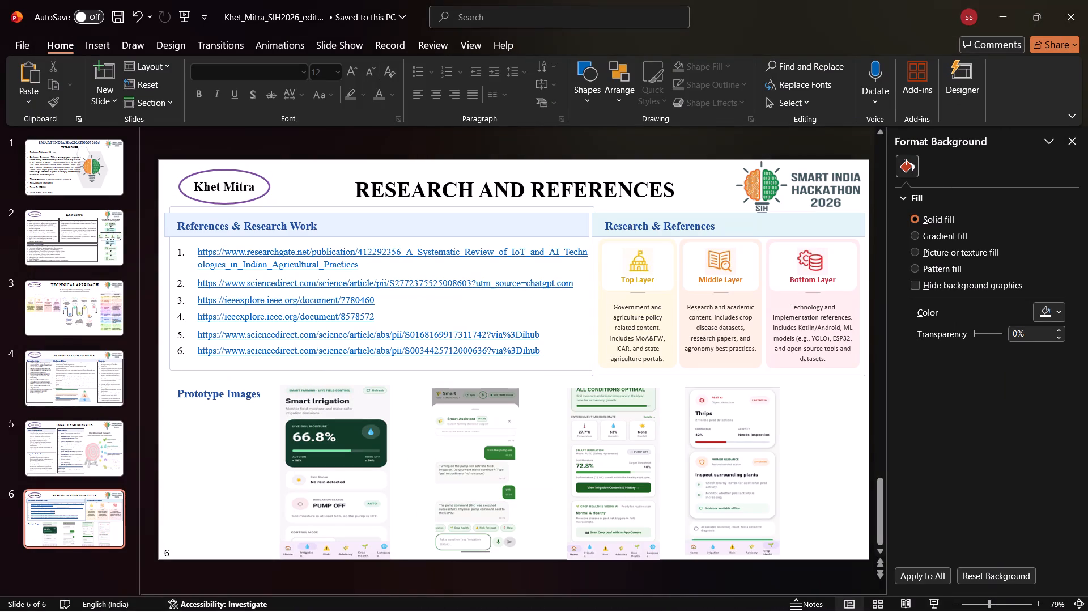
Save the presentation again.
key(ctrl+s)
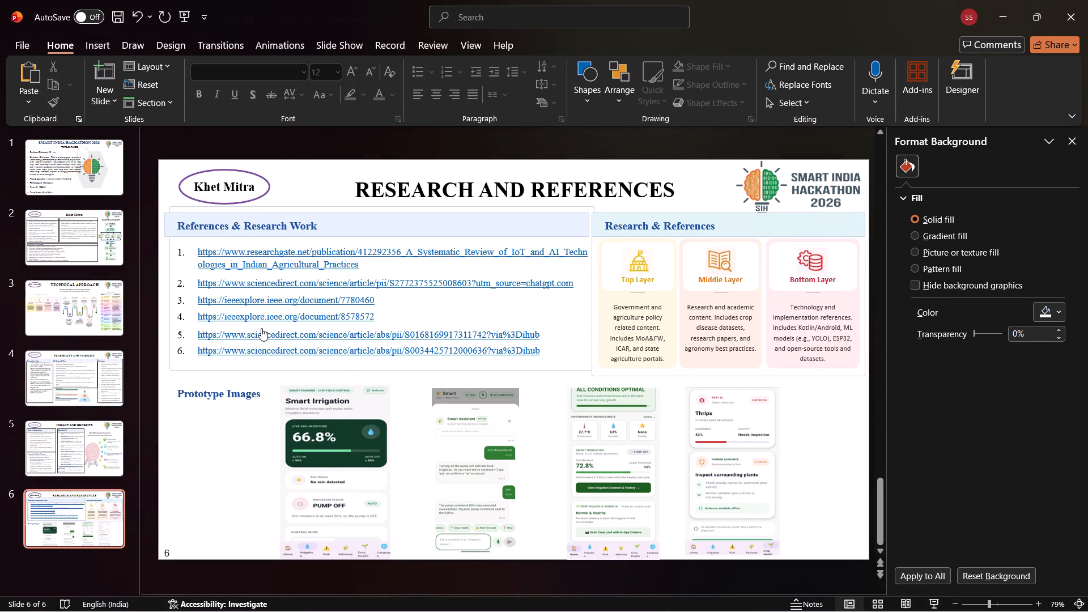
Save the presentation with slide 6, Research and References, in view.
key(ctrl+s)
key(ctrl+s)
key(ctrl+s)
key(ctrl+s)
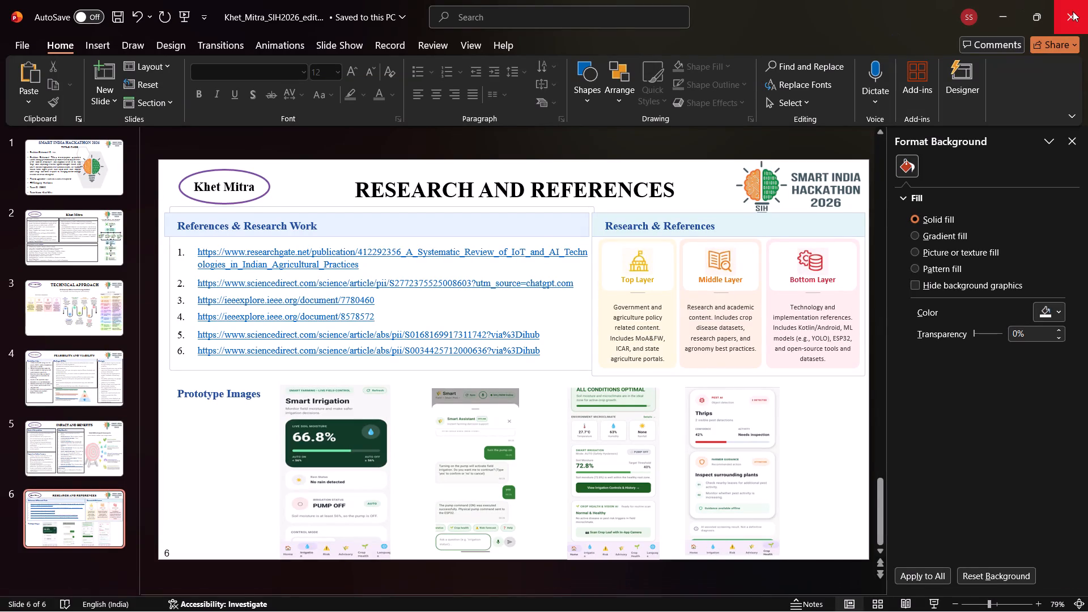
click(551, 423)
key(ctrl+s)
key(ctrl+s)
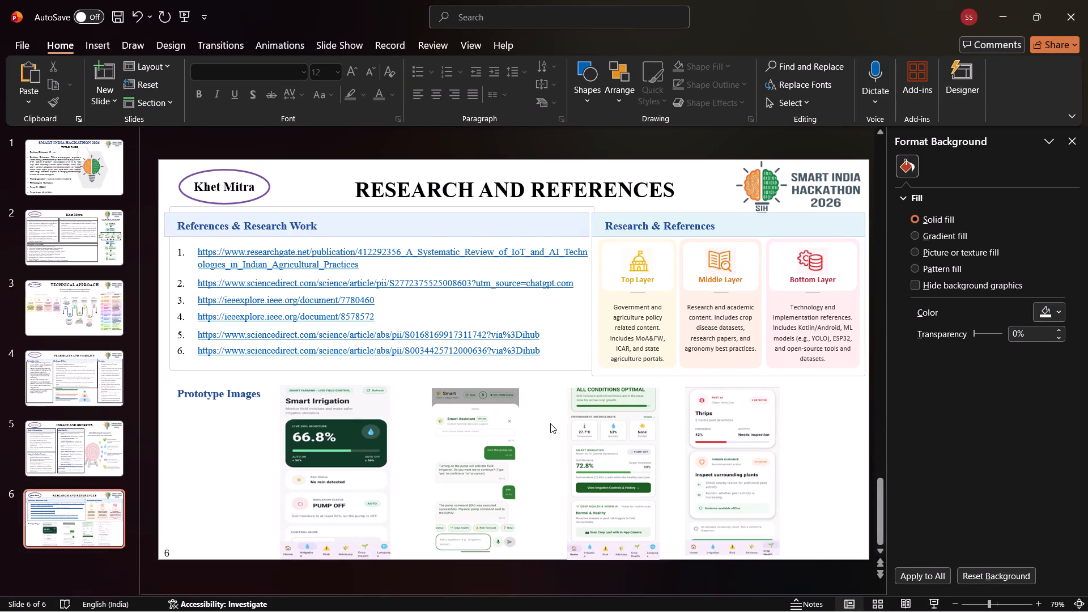
key(ctrl+s)
key(ctrl+s)
key(ctrl+s)
key(ctrl+s)
key(ctrl+s)
key(ctrl+s)
key(ctrl+s)
key(ctrl+s)
key(ctrl+s)
key(ctrl+s)
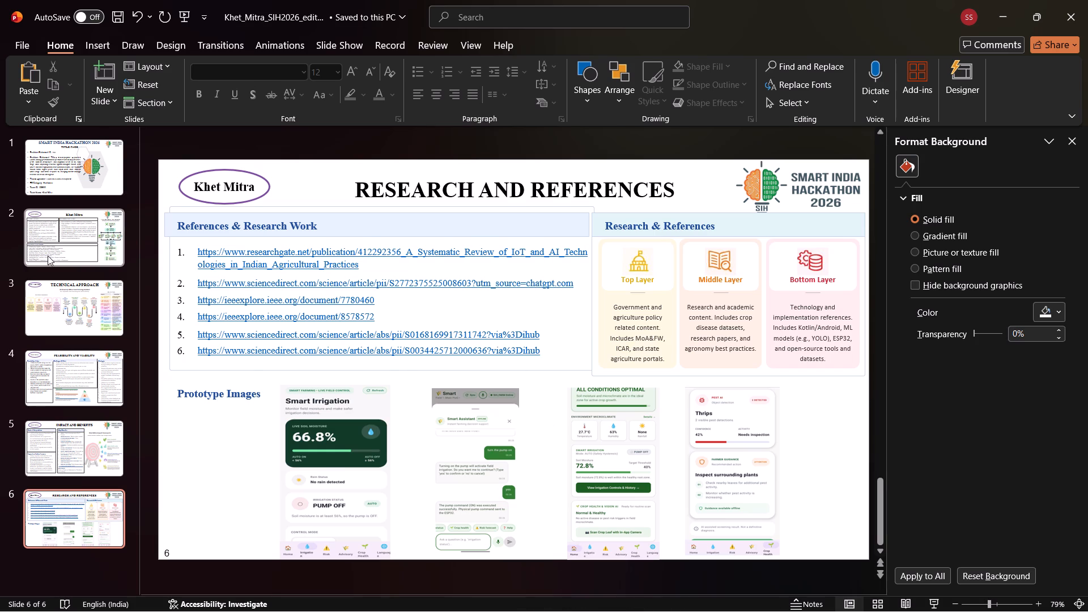
Review slides 2 to 6 in order, from Khet Mitra to Research and References, and return to the title page.
click(48, 256)
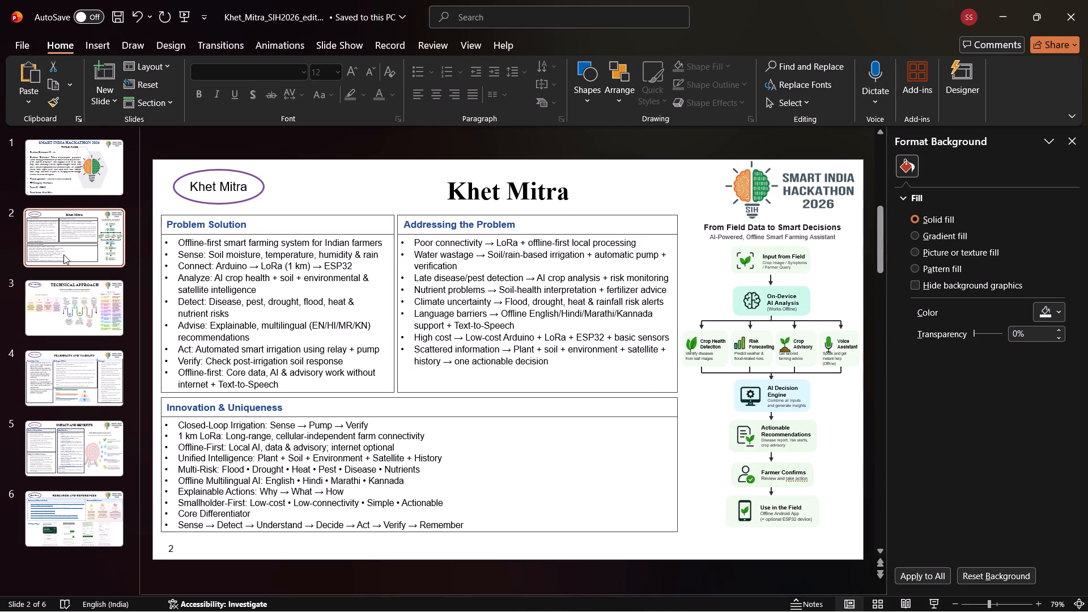
click(68, 307)
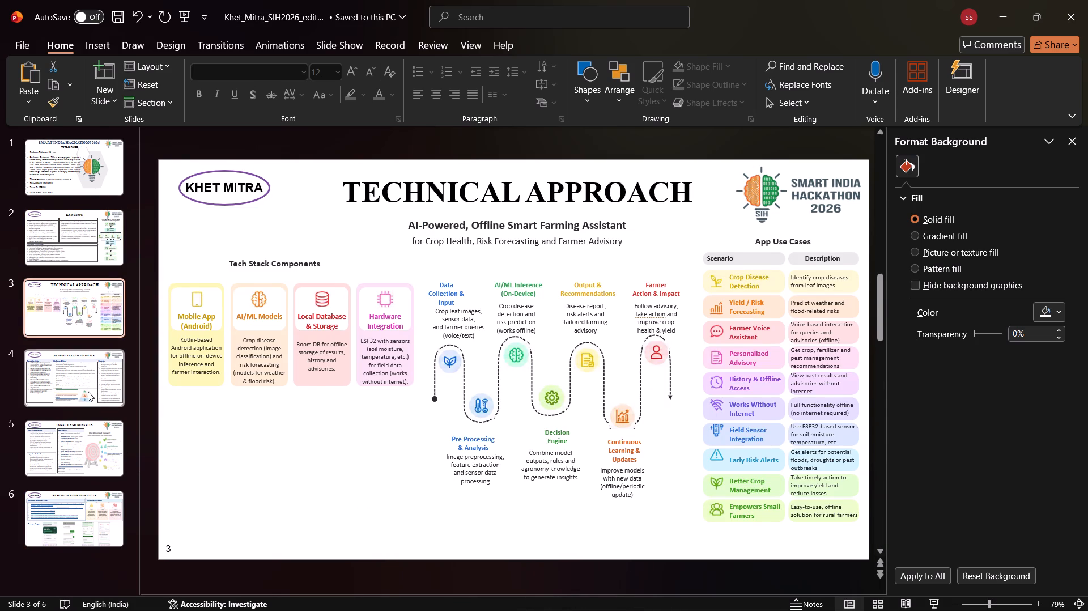
click(88, 392)
click(93, 435)
click(91, 478)
click(90, 512)
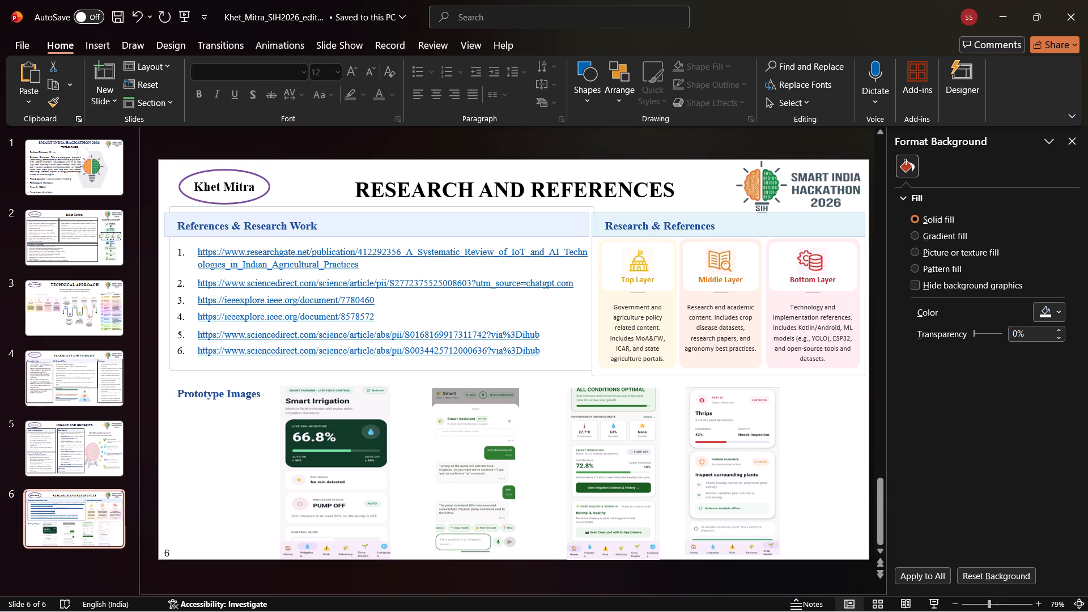
scroll(62, 241, up, 3)
click(75, 197)
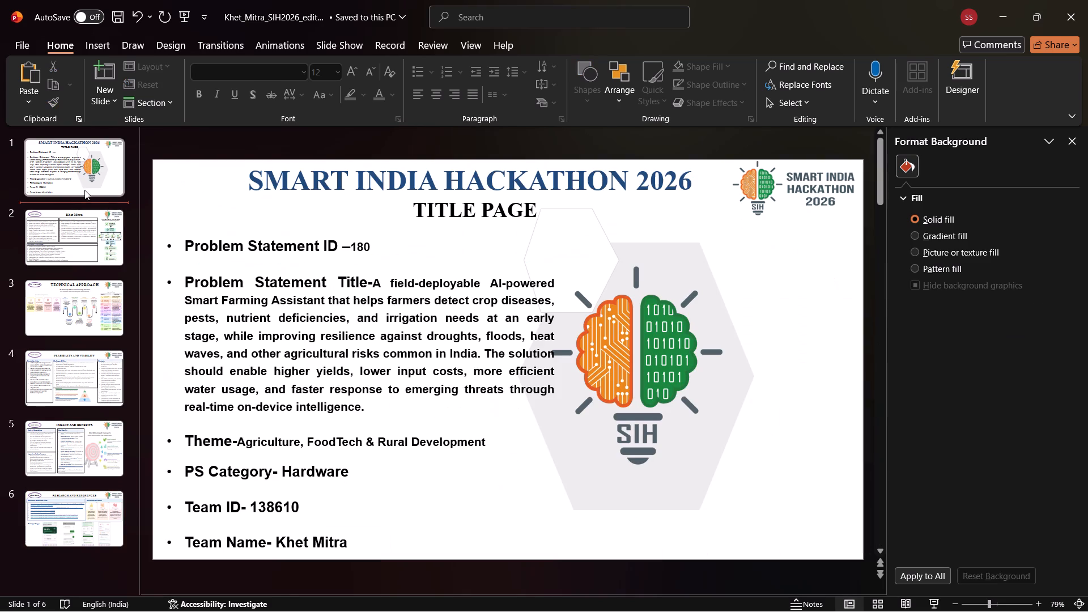
Save the presentation with the title page in view.
key(ctrl+s)
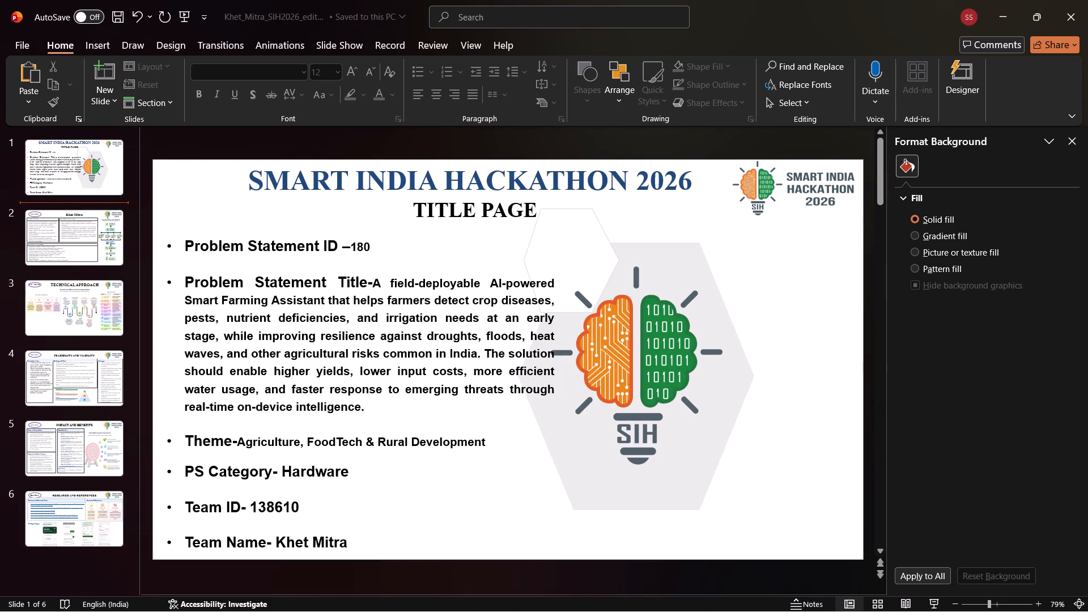
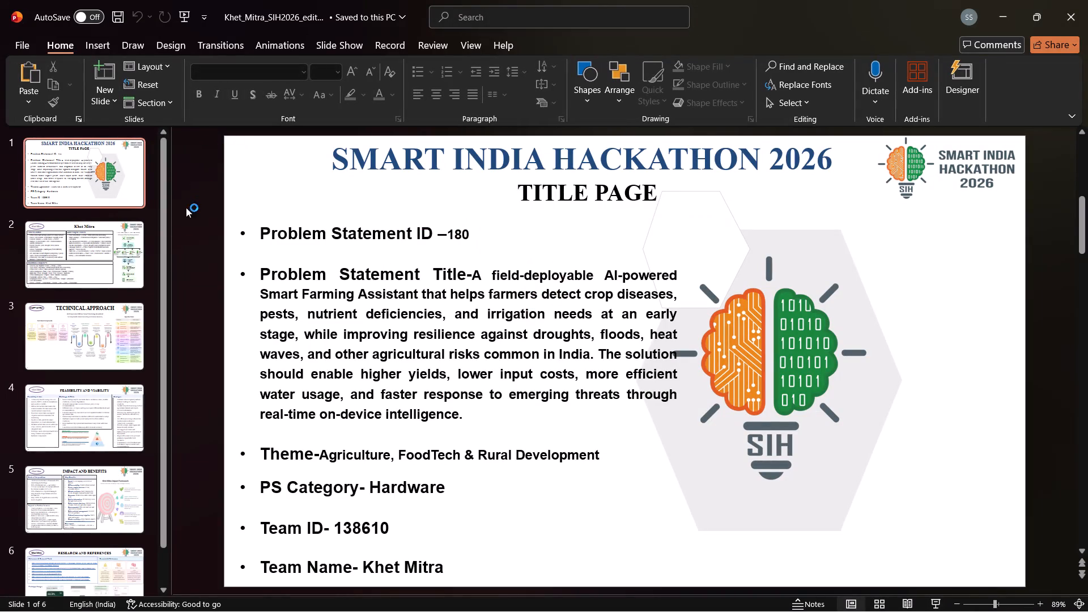
Close the saved Khet Mitra presentation and return to the Downloads folder in File Explorer.
scroll(112, 308, down, 11)
click(1087, 14)
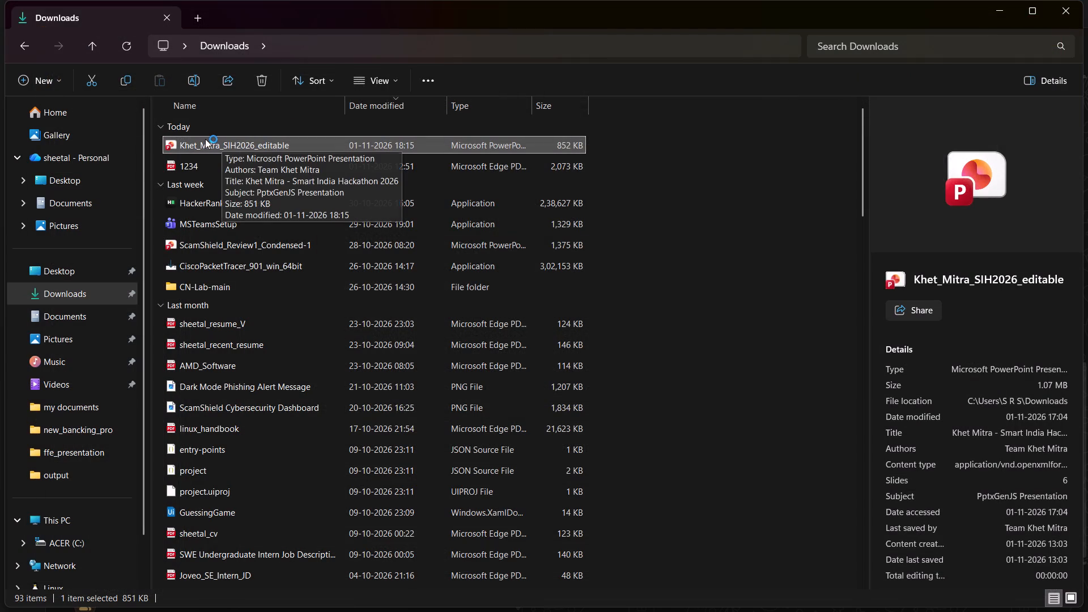
Take the Khet_Mitra_SIH2026_editable presentation file from the Downloads folder over to another open app.
click(210, 138)
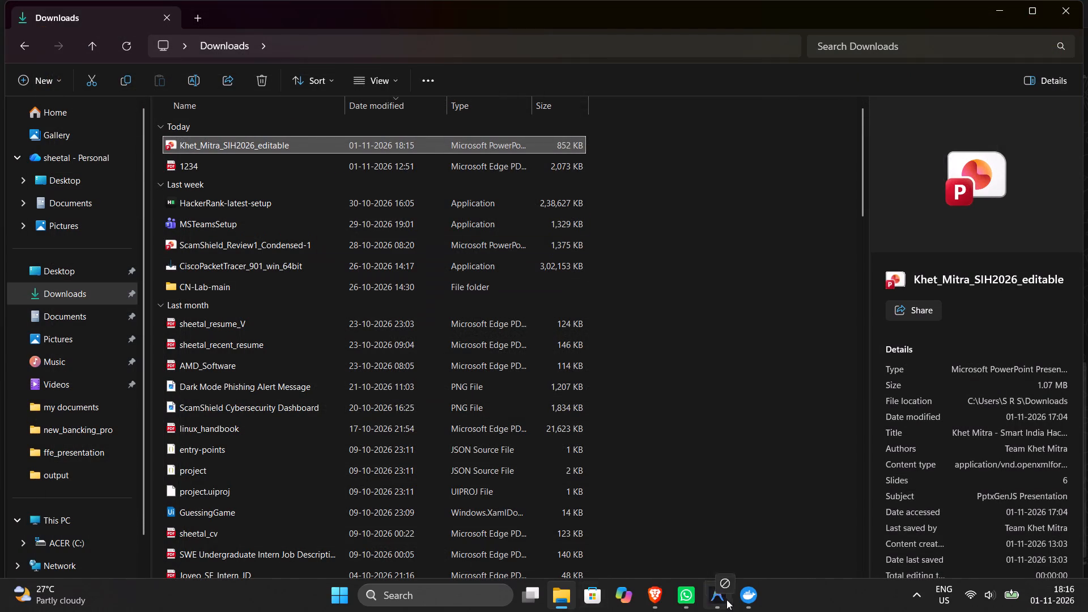